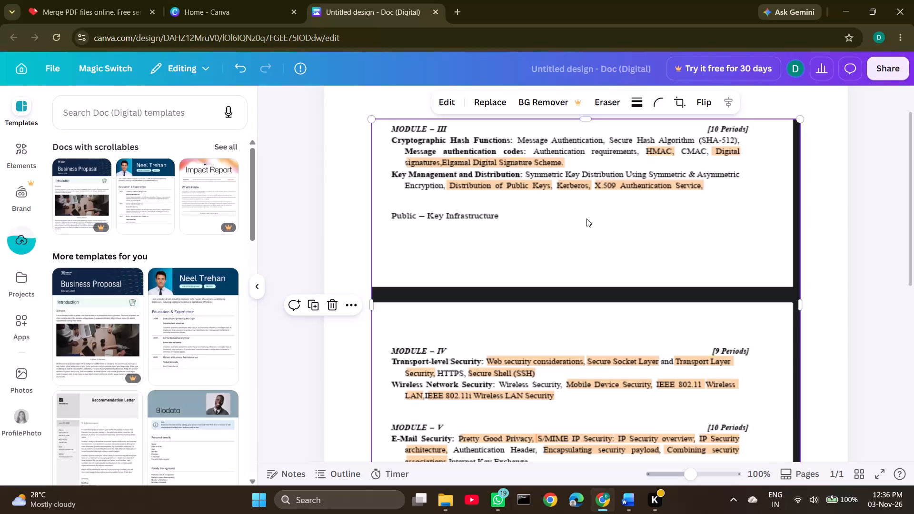
Undo the insertion of the syllabus image in the document.
key("ctrl+z")
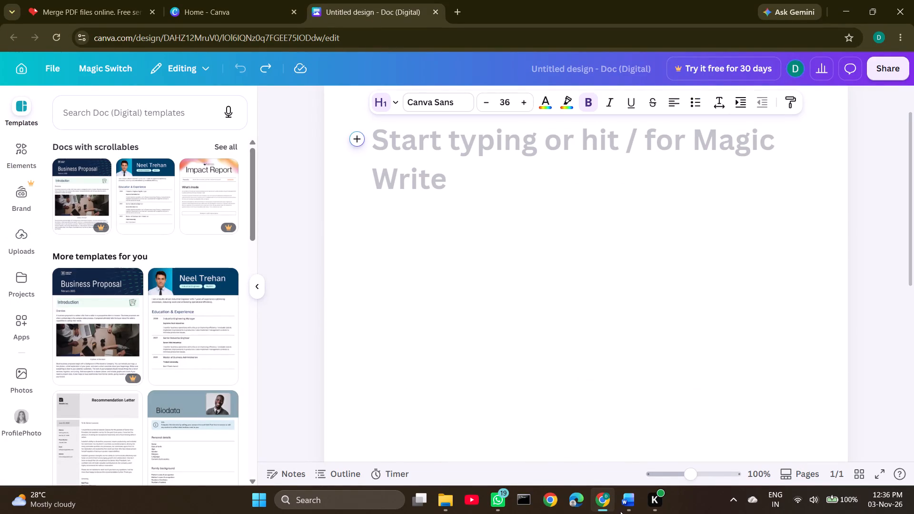
Enable editing in the SPPM Syllabus Word file and copy its course title "Software Process &Project Management" into the Canva document.
left_click(636, 504)
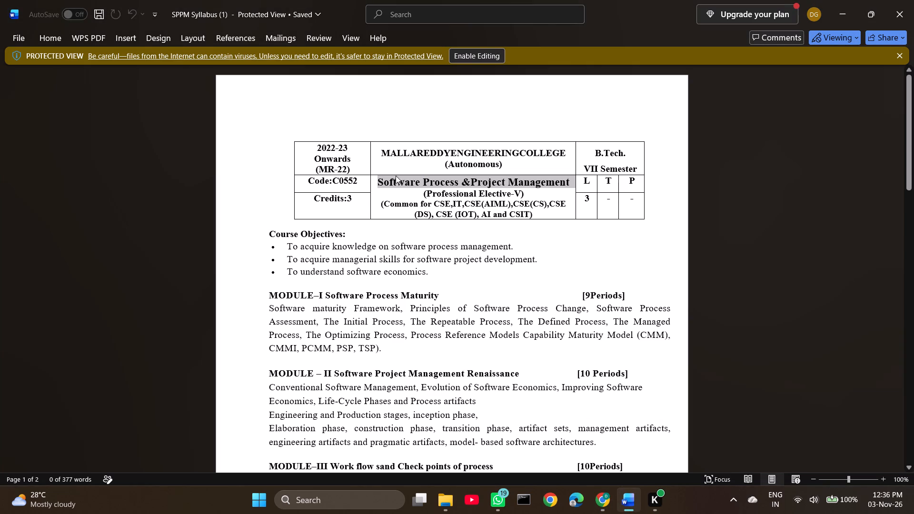
left_click(383, 178)
left_click(483, 52)
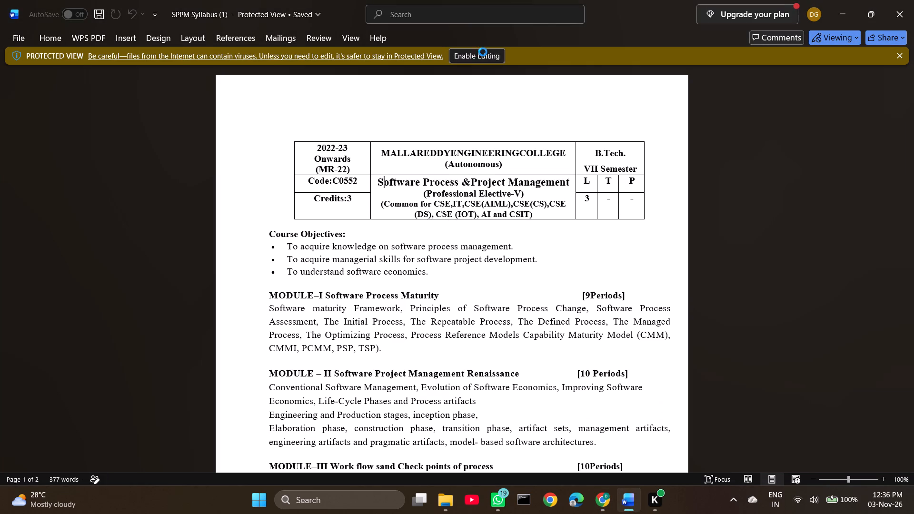
left_click_drag(379, 223, 550, 226)
key("ctrl+c")
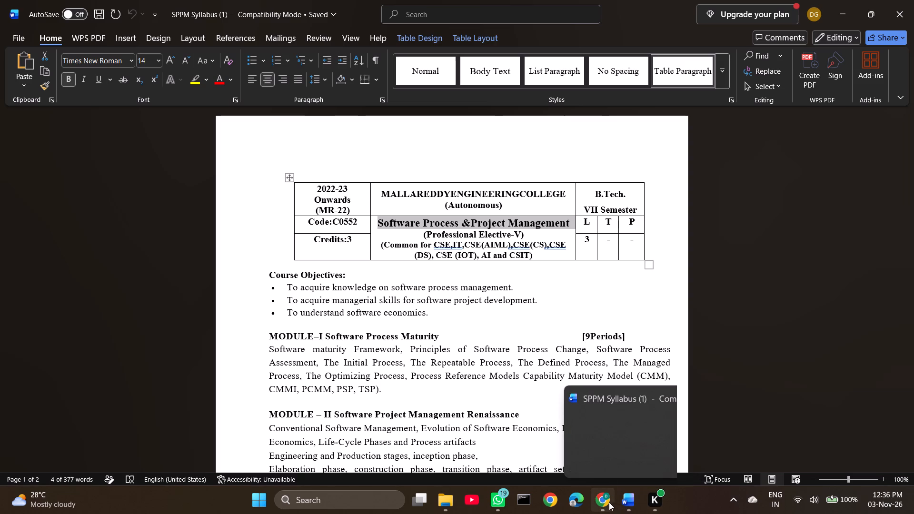
left_click(596, 436)
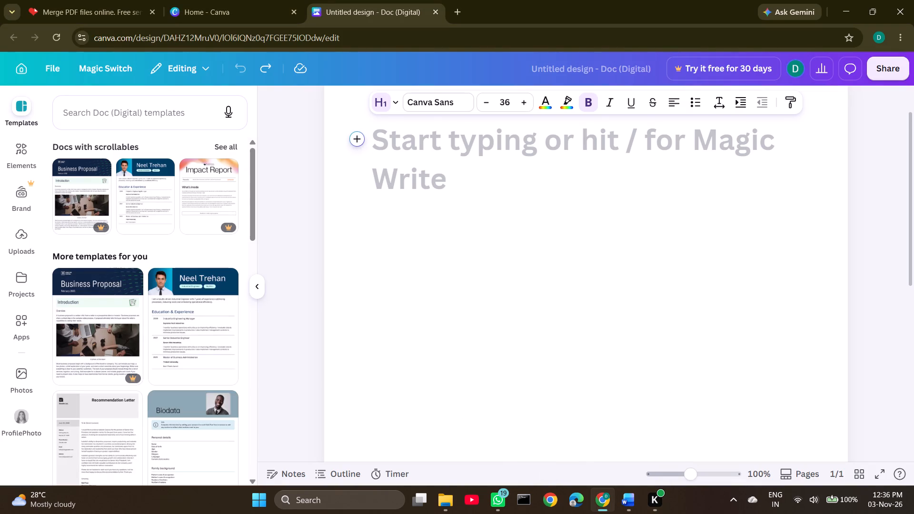
key("ctrl+v")
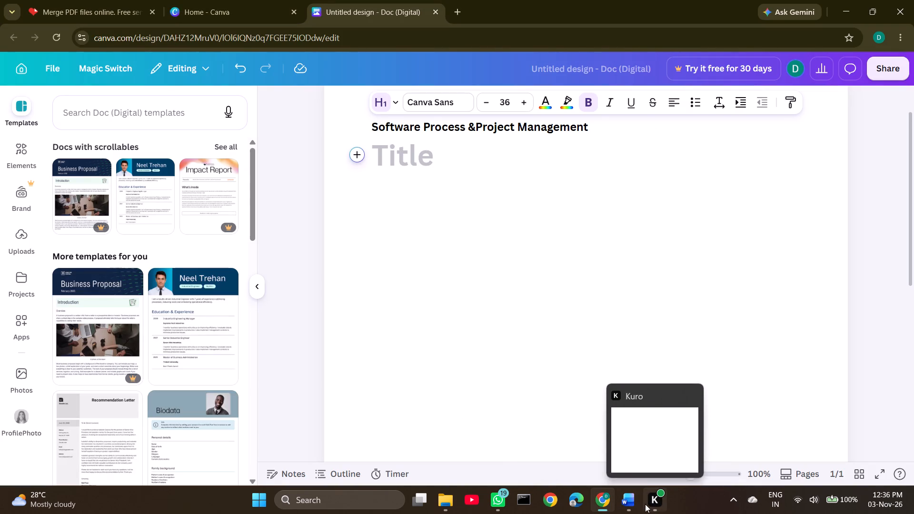
Copy the Module I to Module V text from the SPPM Syllabus in Word and paste it below the title in the Canva document.
left_click(626, 460)
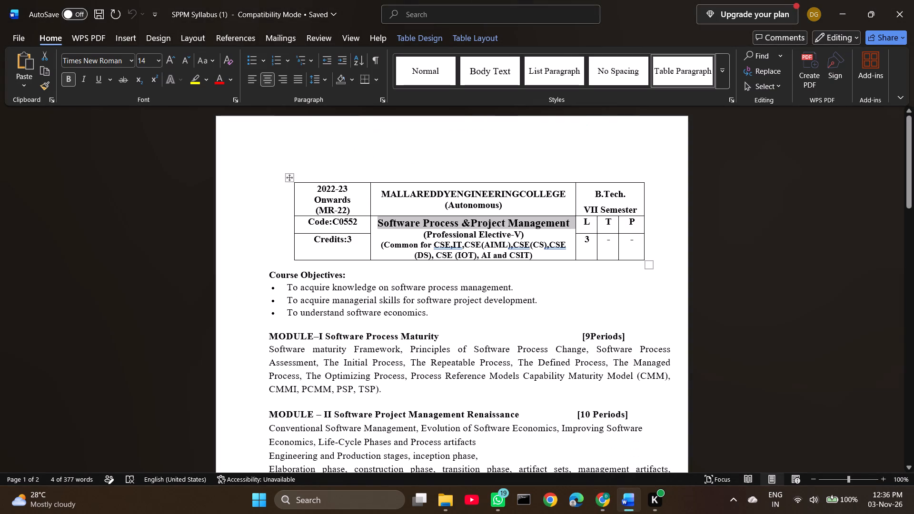
left_click_drag(268, 334, 375, 513)
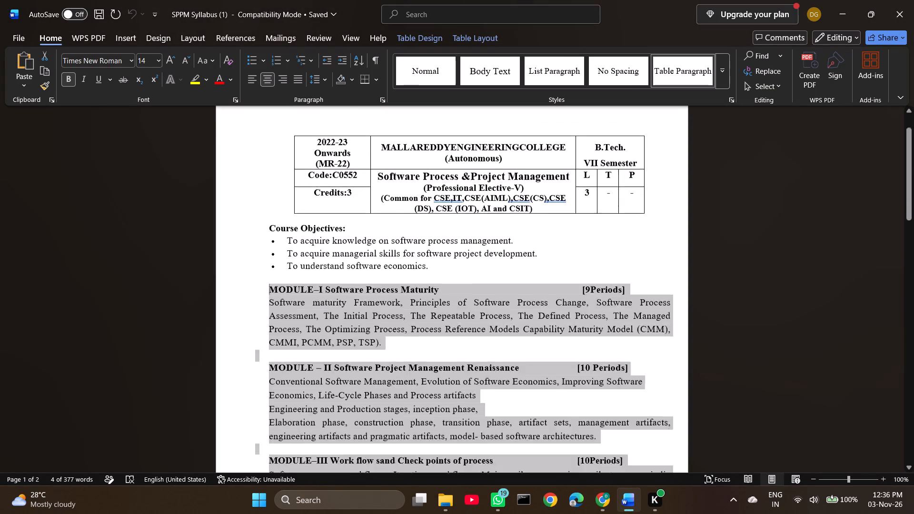
left_click_drag(375, 513, 548, 220)
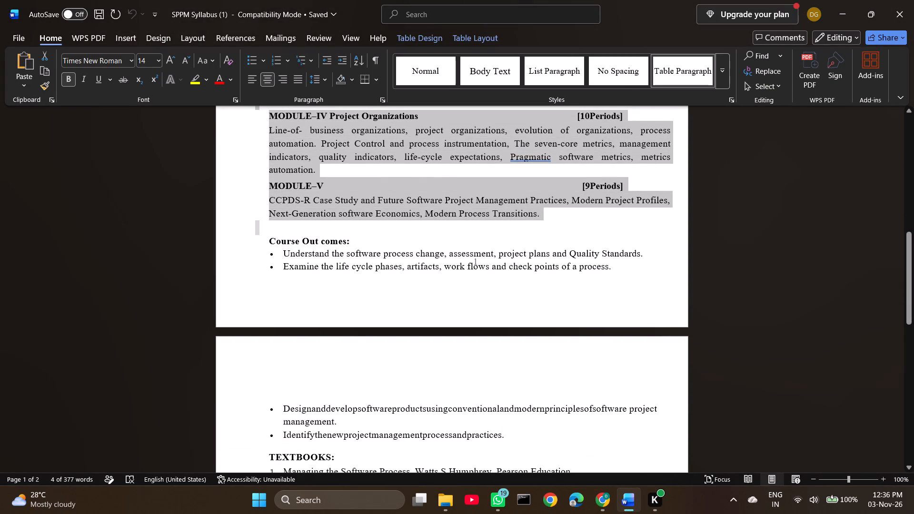
left_click_drag(548, 220, 548, 224)
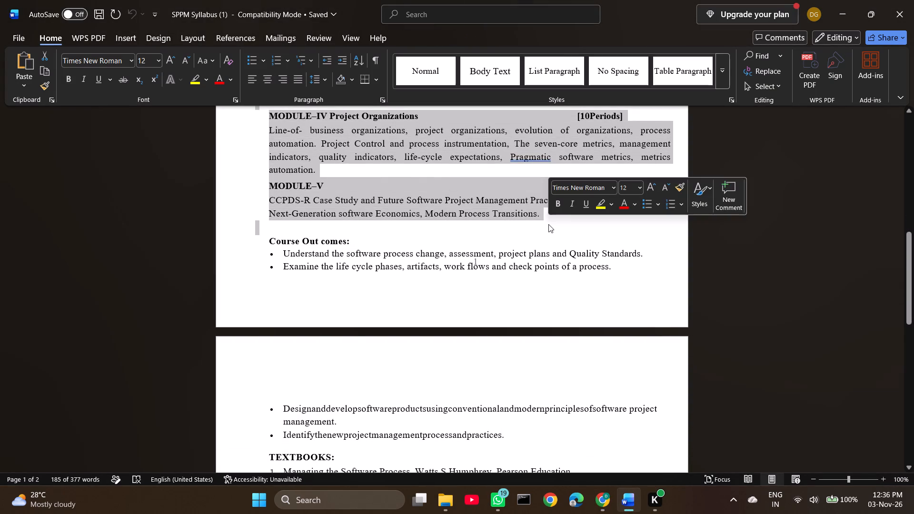
key("ctrl+c")
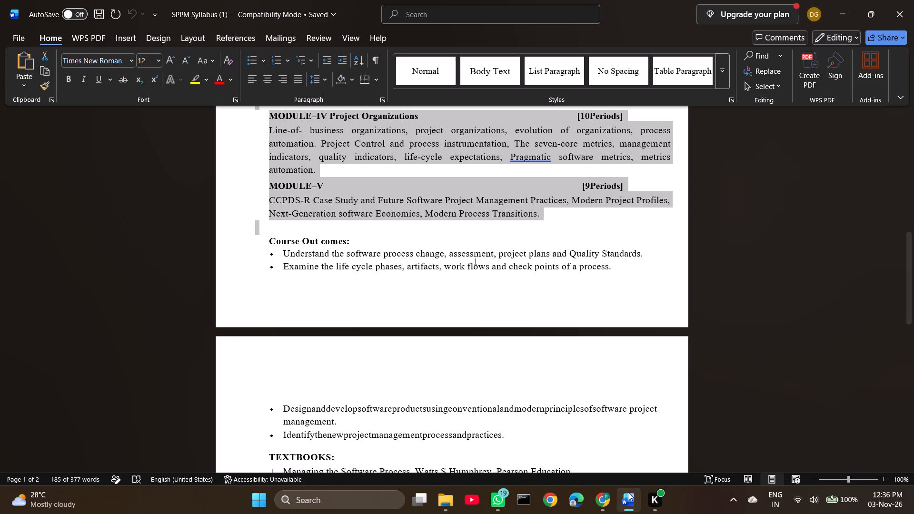
left_click(596, 501)
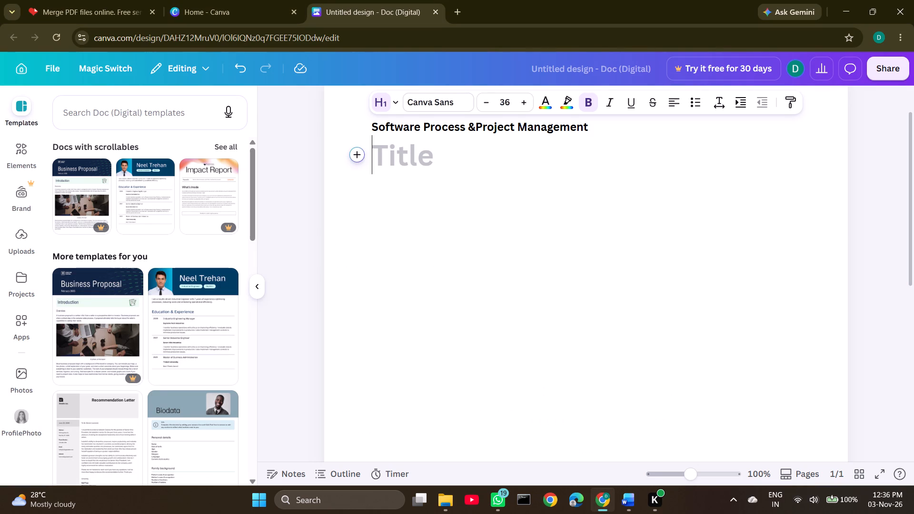
key("ctrl+v")
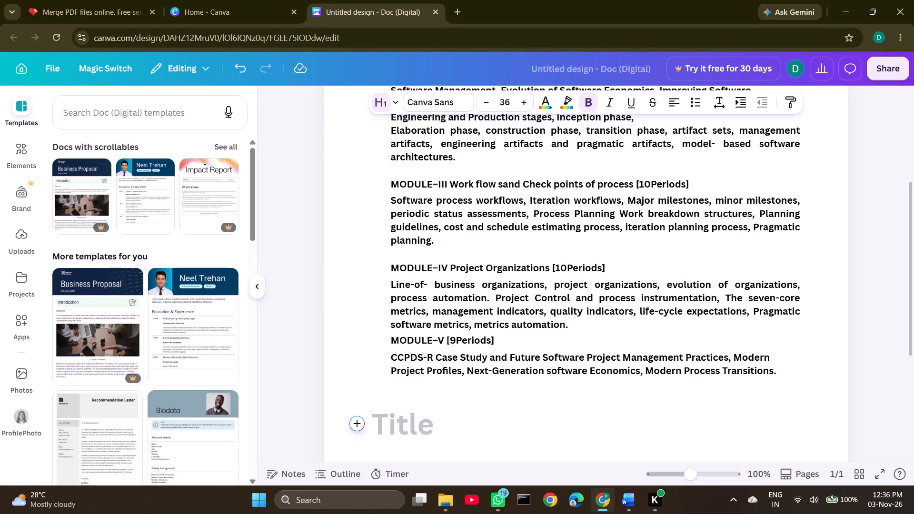
Remove the bold formatting from all the pasted module text, from Module I through Module V.
left_click(485, 200)
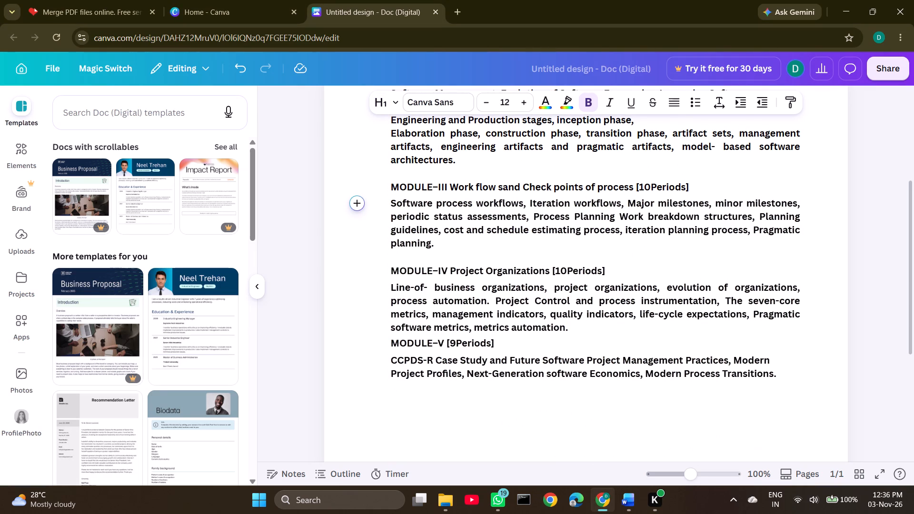
left_click_drag(778, 370, 650, 363)
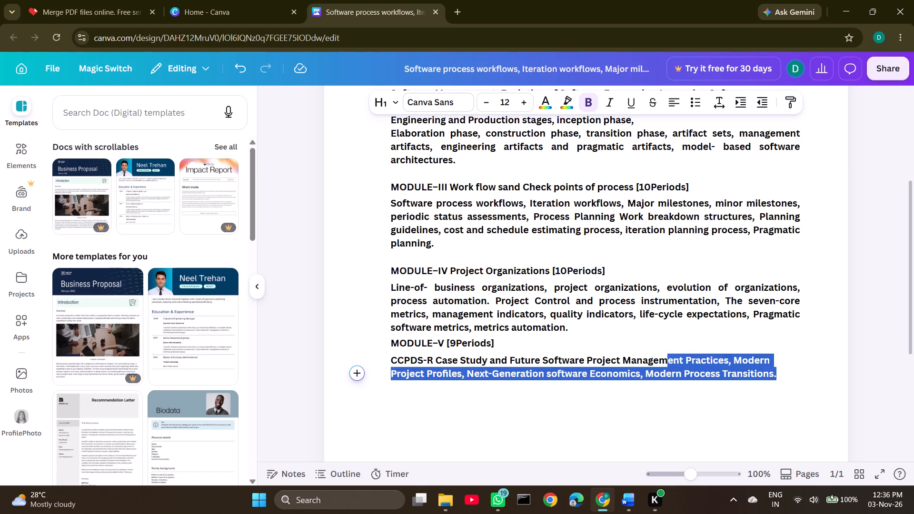
left_click_drag(650, 363, 466, 222)
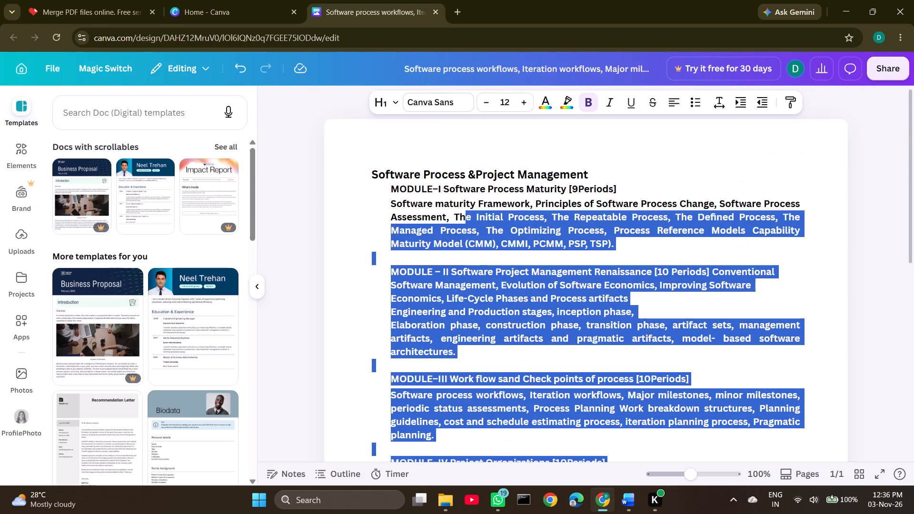
left_click_drag(466, 222, 343, 190)
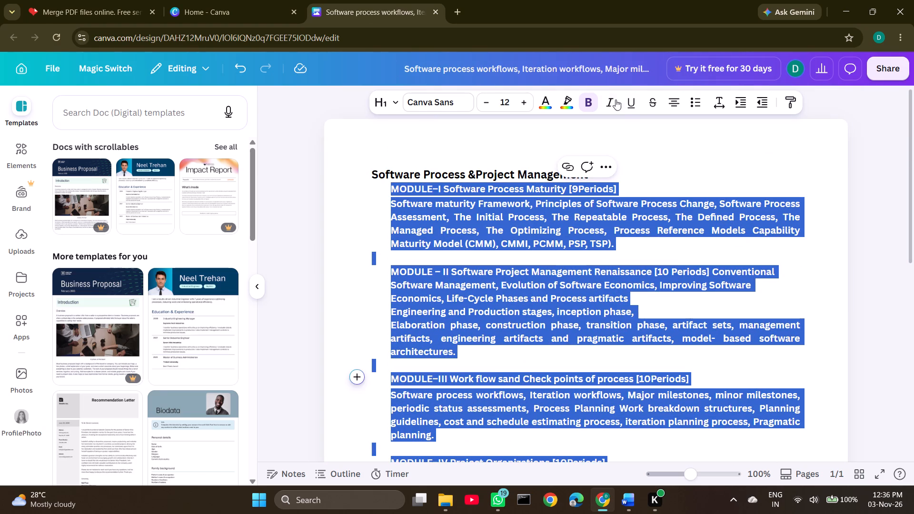
left_click(582, 106)
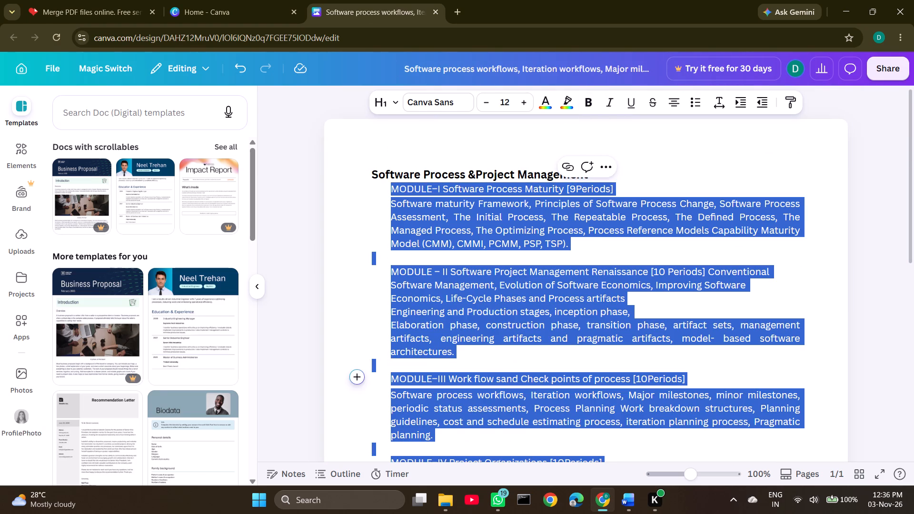
left_click(732, 173)
left_click_drag(614, 186, 526, 184)
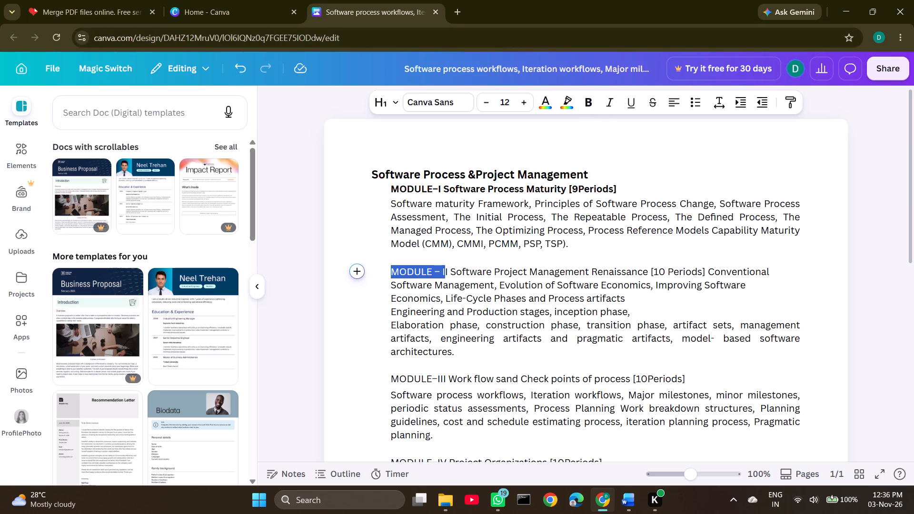
left_click_drag(446, 274, 447, 274)
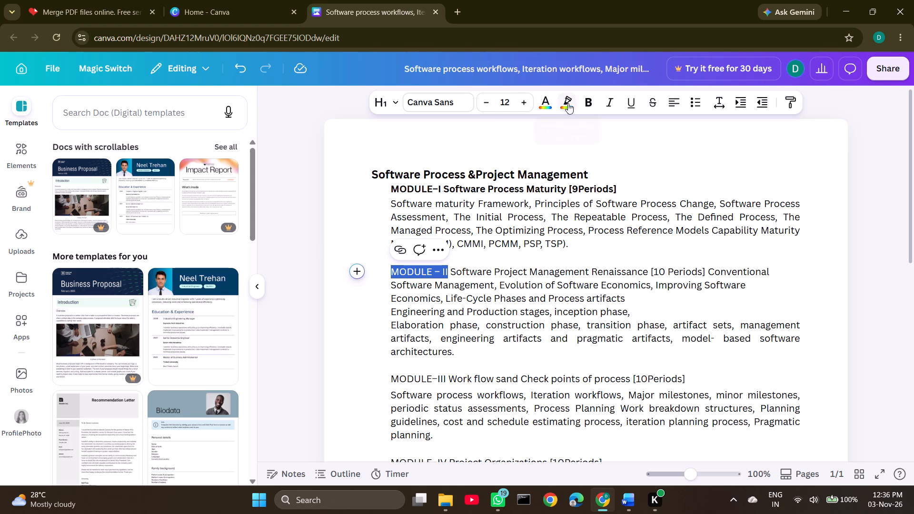
left_click(593, 102)
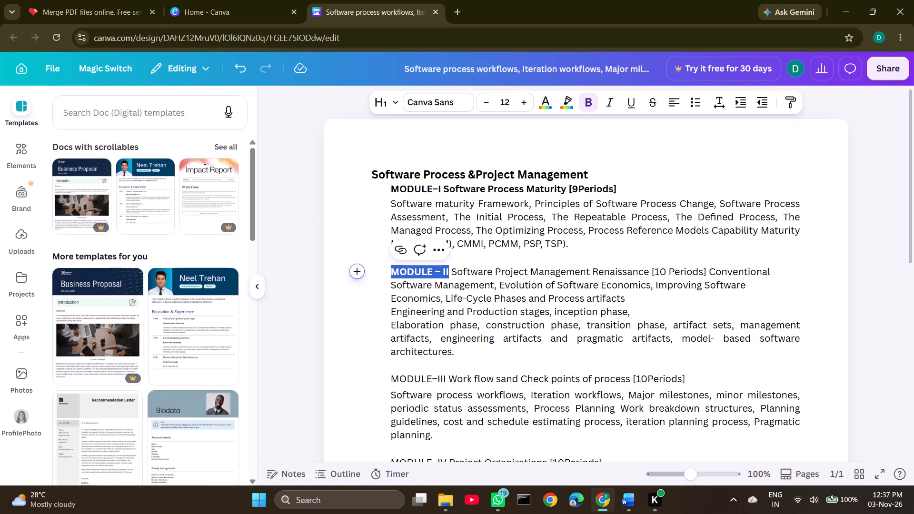
left_click_drag(706, 273, 449, 277)
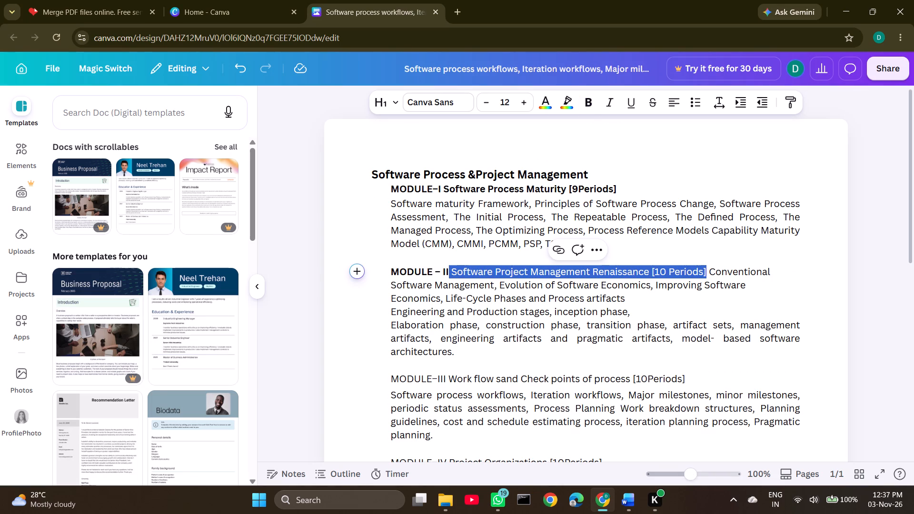
left_click(588, 108)
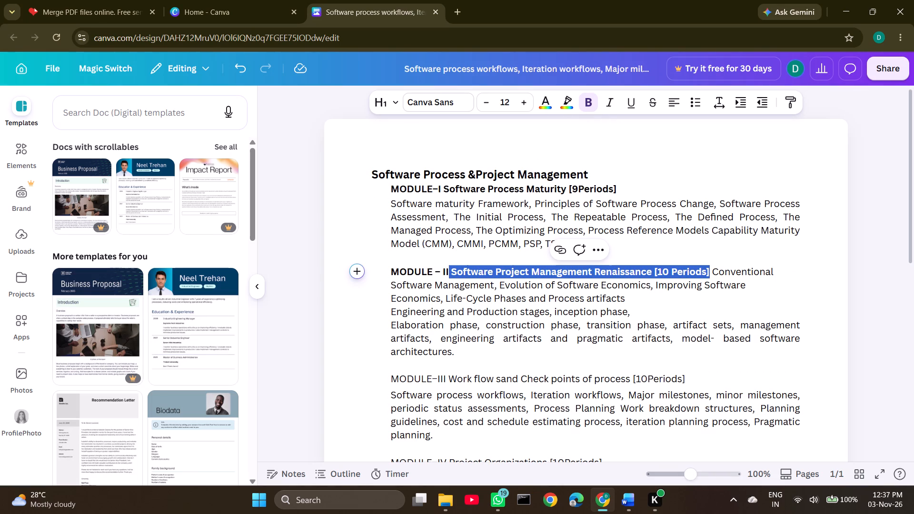
Make the Module III, Module IV and Module V heading lines bold, including their period counts.
left_click_drag(689, 379, 406, 374)
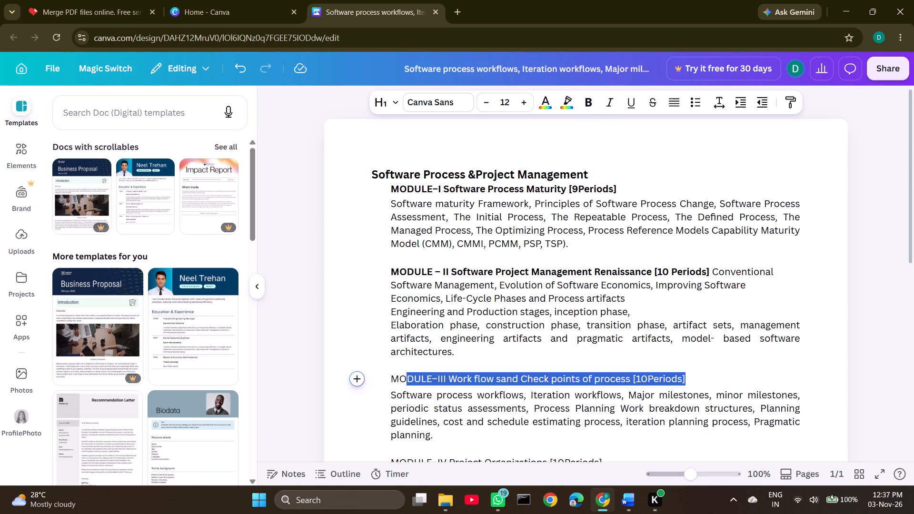
left_click_drag(406, 374, 387, 377)
left_click(586, 101)
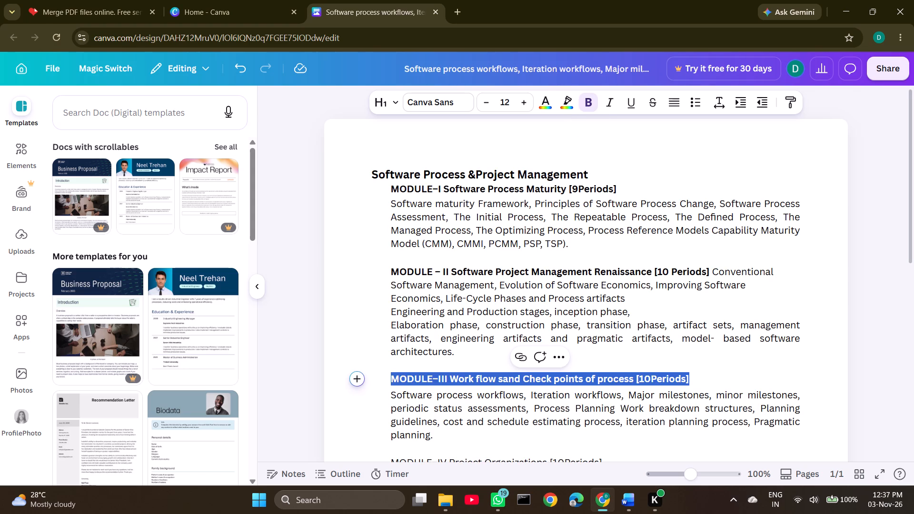
scroll(605, 253, "down", 3)
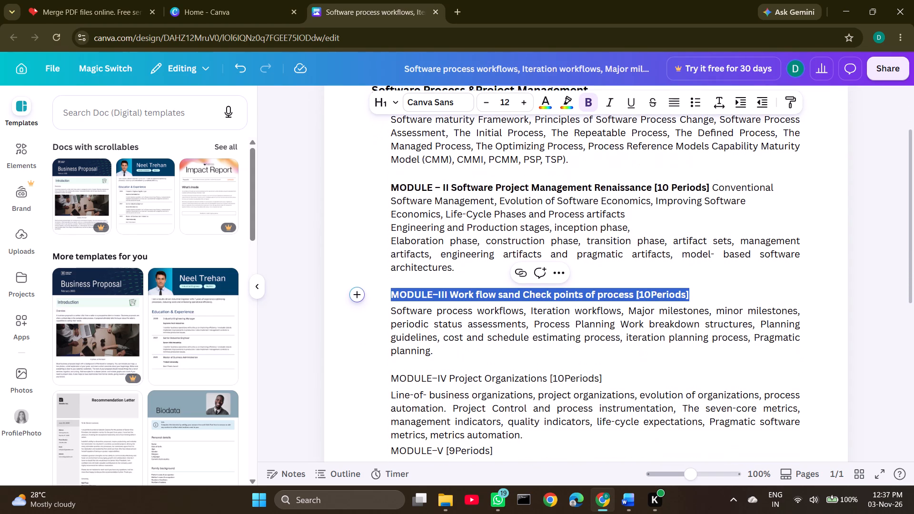
left_click_drag(606, 375, 391, 373)
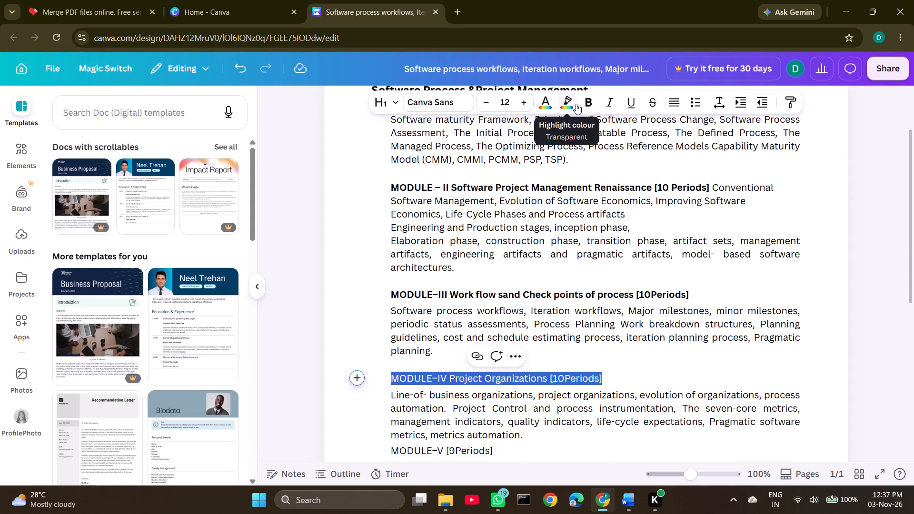
left_click(586, 103)
scroll(636, 244, "down", 3)
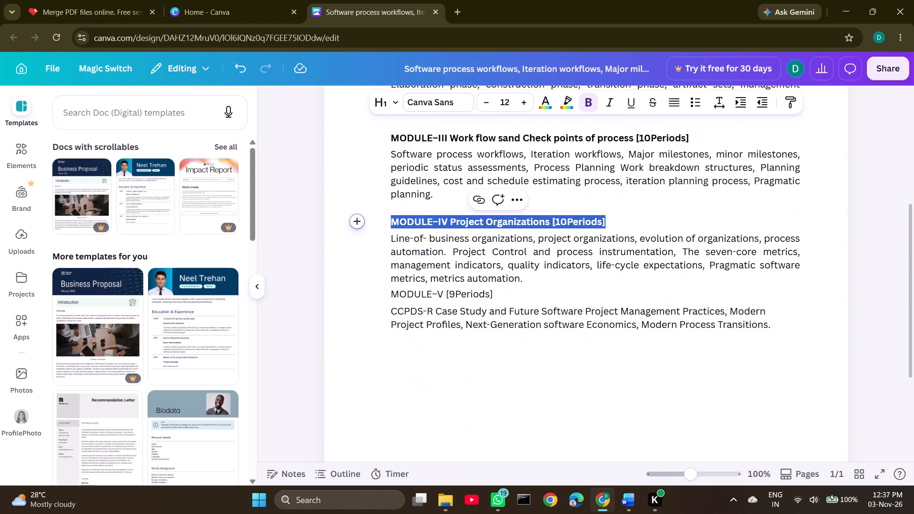
left_click_drag(495, 296, 379, 299)
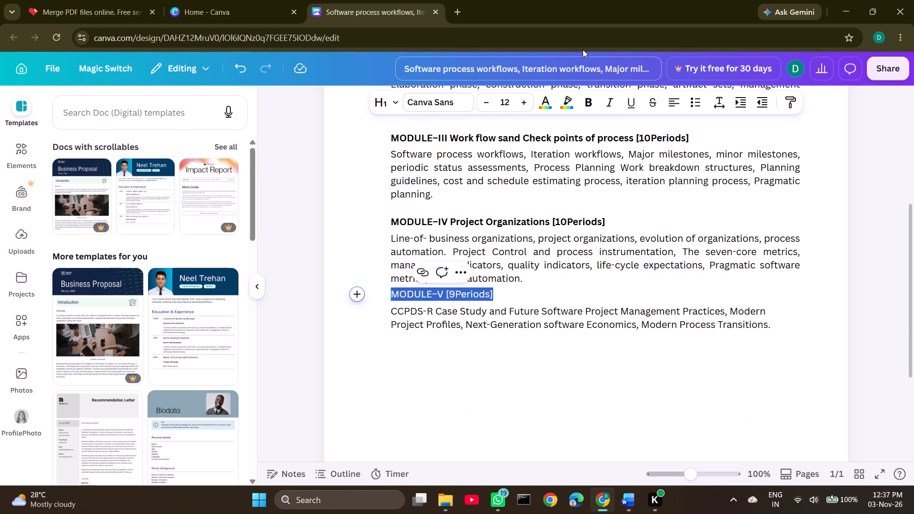
left_click(588, 106)
Open the file SYLLABUS OF IOT from the Downloads folder in Word.
scroll(555, 257, "down", 2)
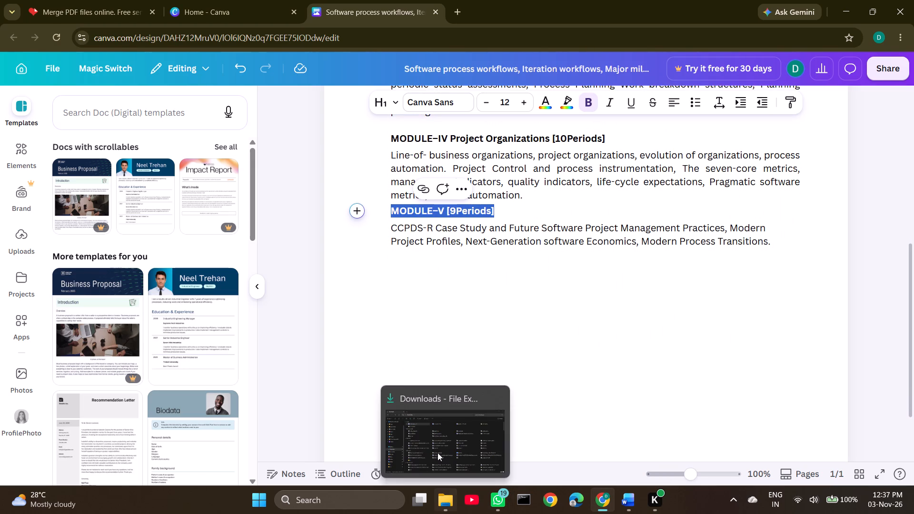
left_click(437, 451)
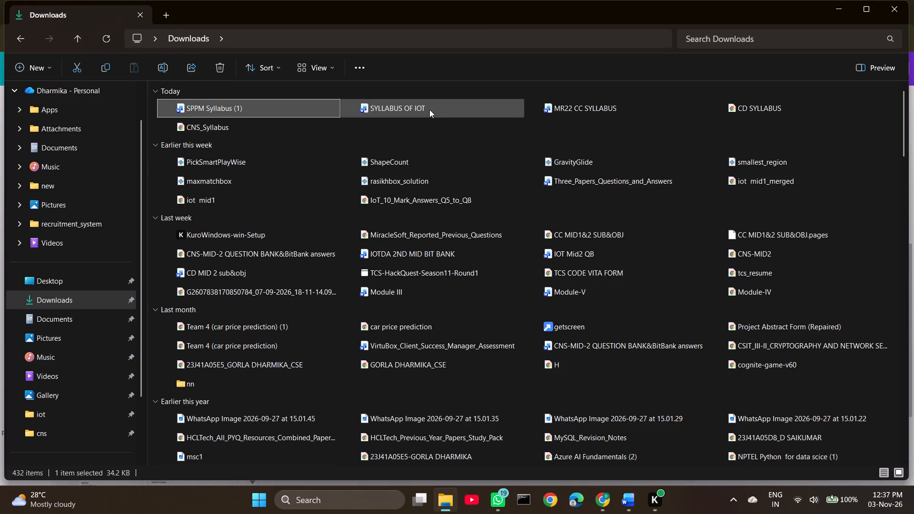
double_click(429, 109)
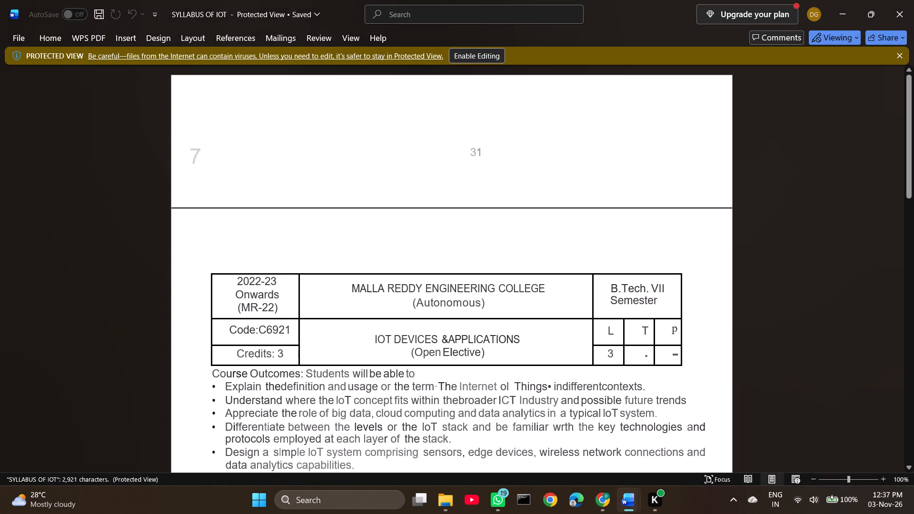
Copy the text of Modules 1 to 5 from the IOT syllabus, leaving out the textbooks.
scroll(459, 287, "down", 1)
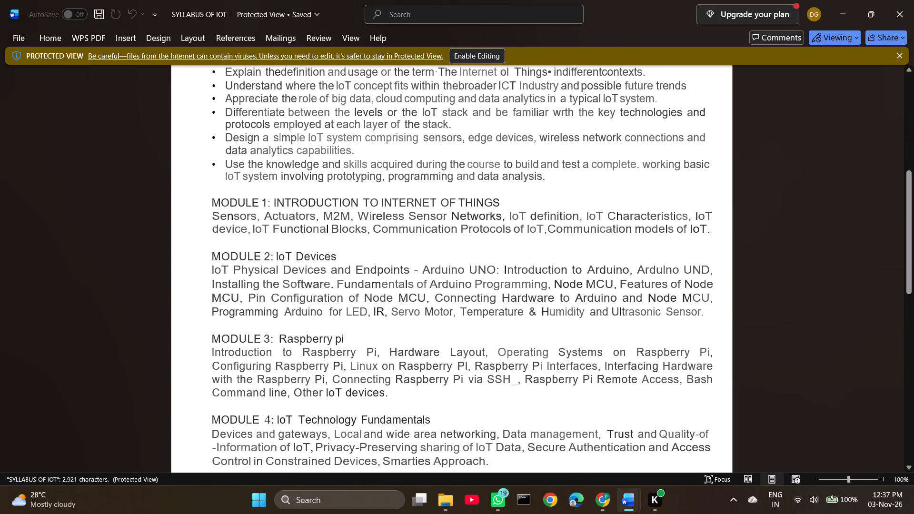
scroll(459, 287, "down", 1)
left_click_drag(210, 201, 378, 480)
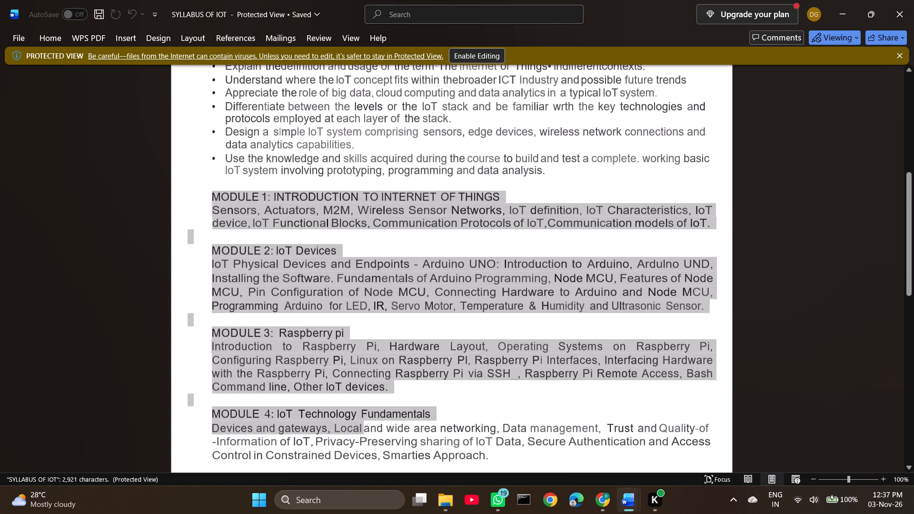
left_click_drag(378, 480, 618, 252)
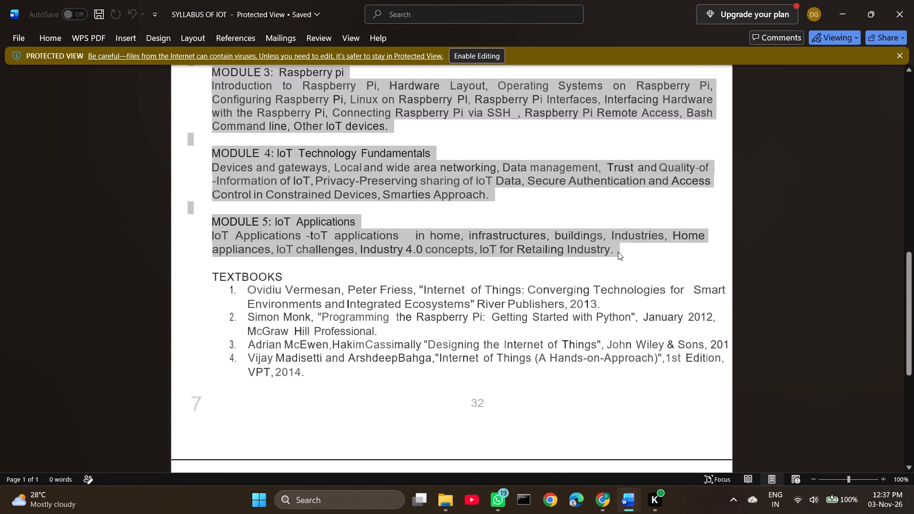
key("ctrl+c")
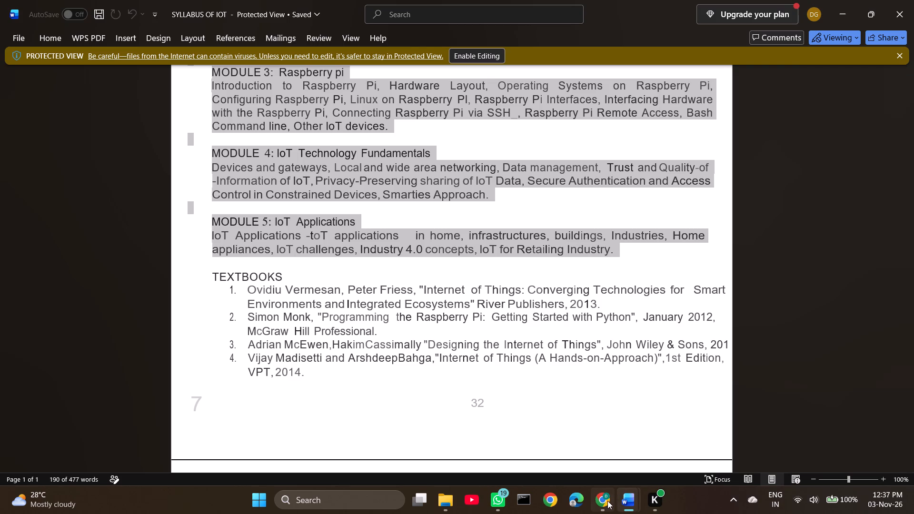
In the Canva document, enter the title IOT below the SPPM modules and paste the copied module text under it.
left_click(605, 501)
left_click(596, 285)
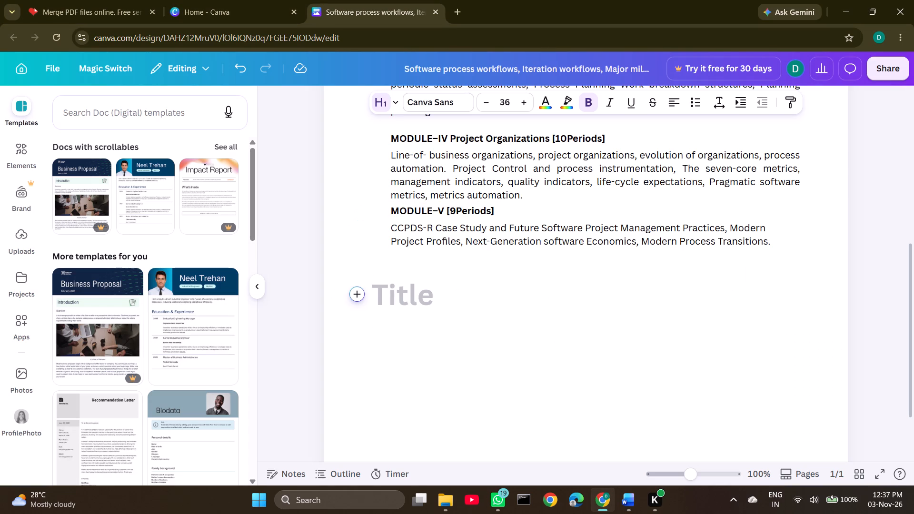
type("IOT")
key("Return")
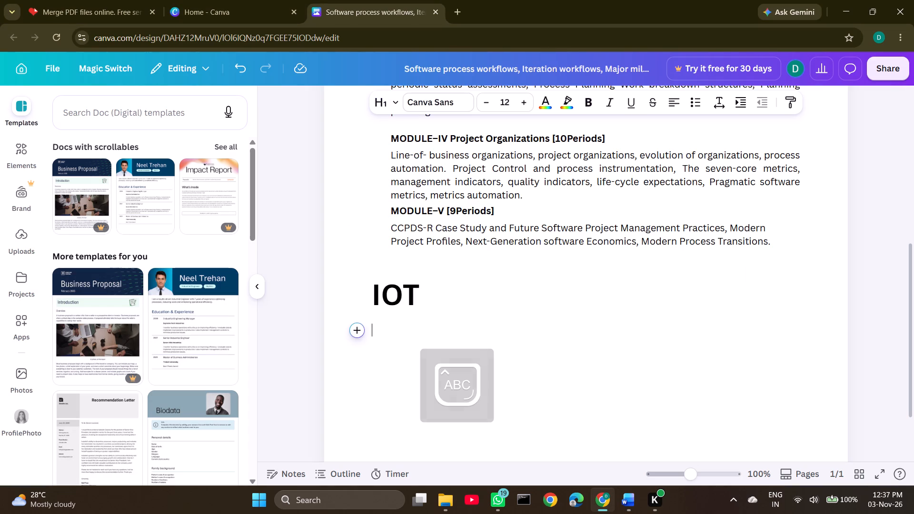
key("ctrl+v")
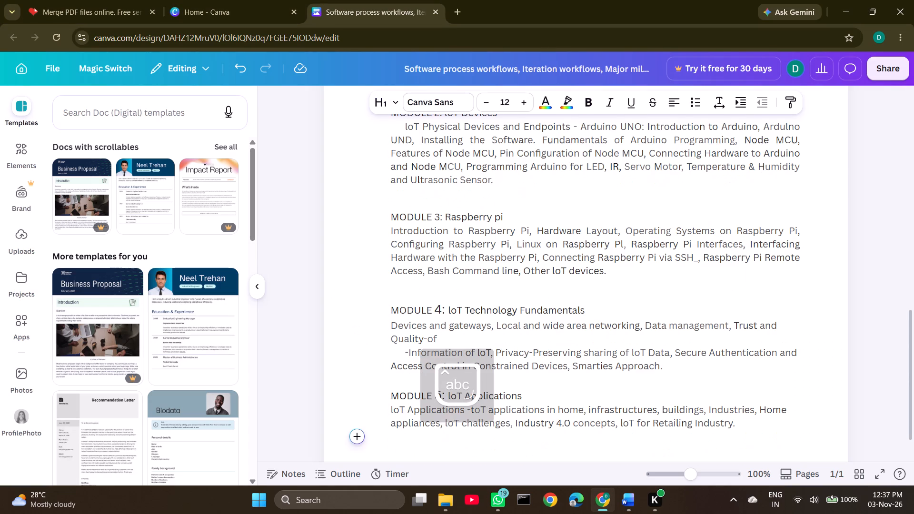
Make the IOT heading lines of Module 1, Module 2 and Module 3 bold.
scroll(646, 220, "up", 3)
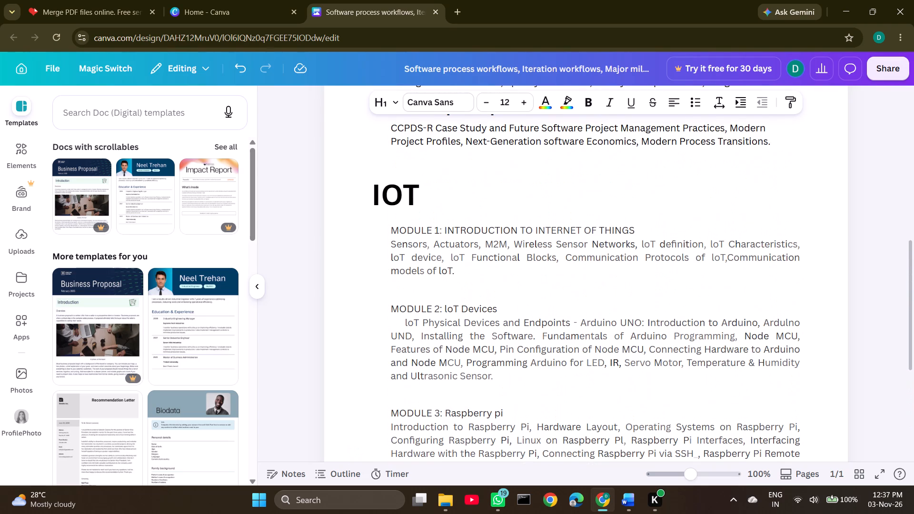
scroll(646, 220, "up", 1)
left_click_drag(637, 231, 374, 236)
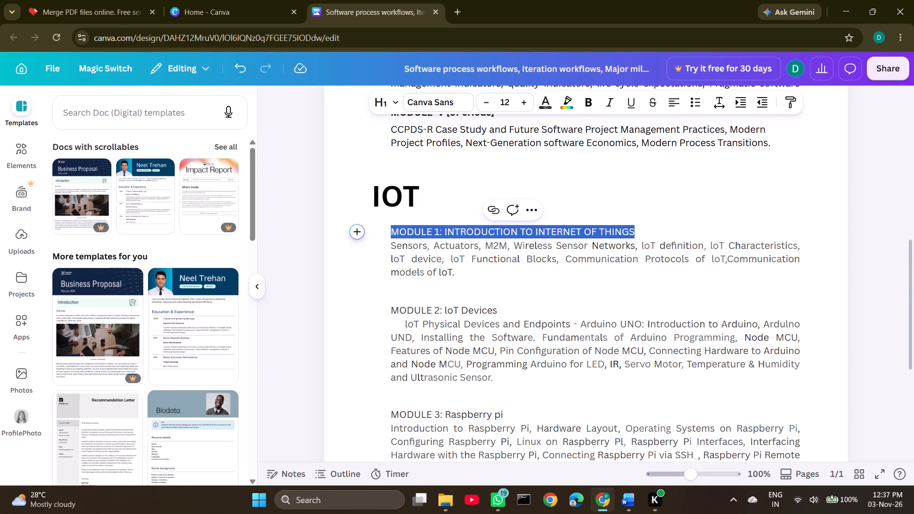
left_click(585, 111)
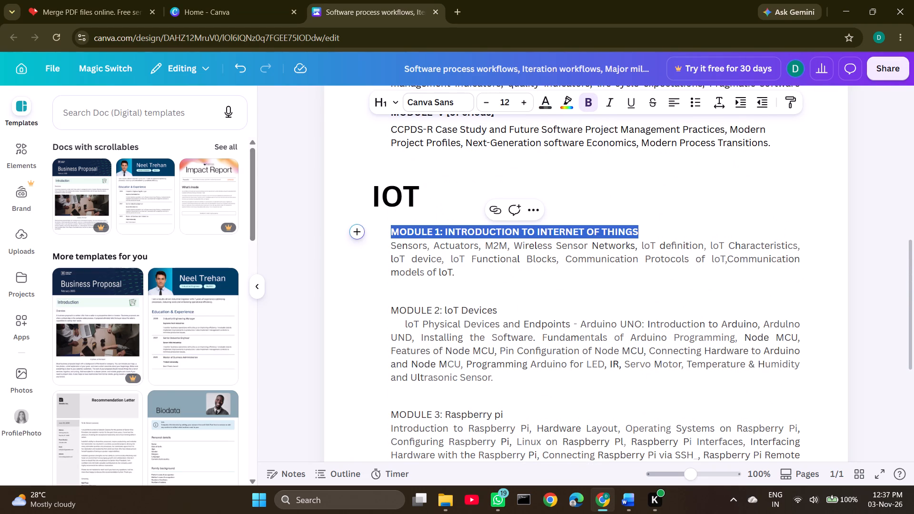
left_click_drag(497, 310, 391, 311)
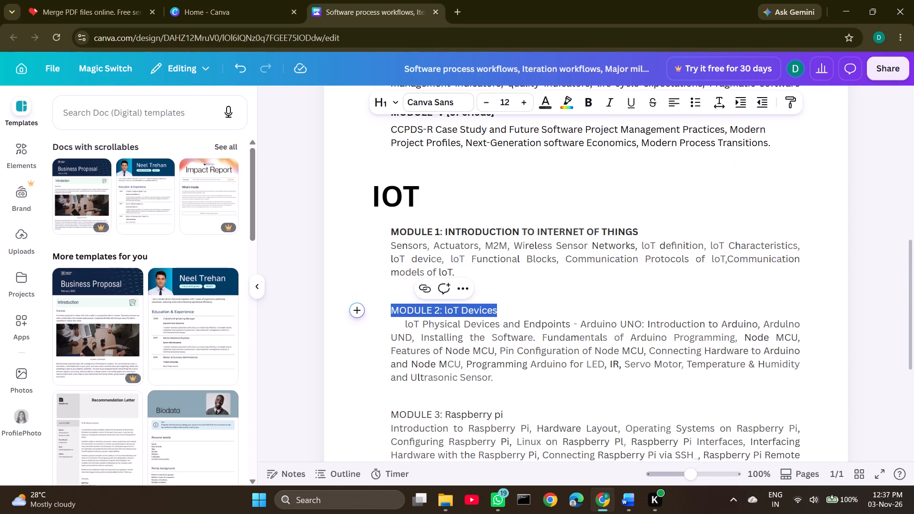
left_click(590, 103)
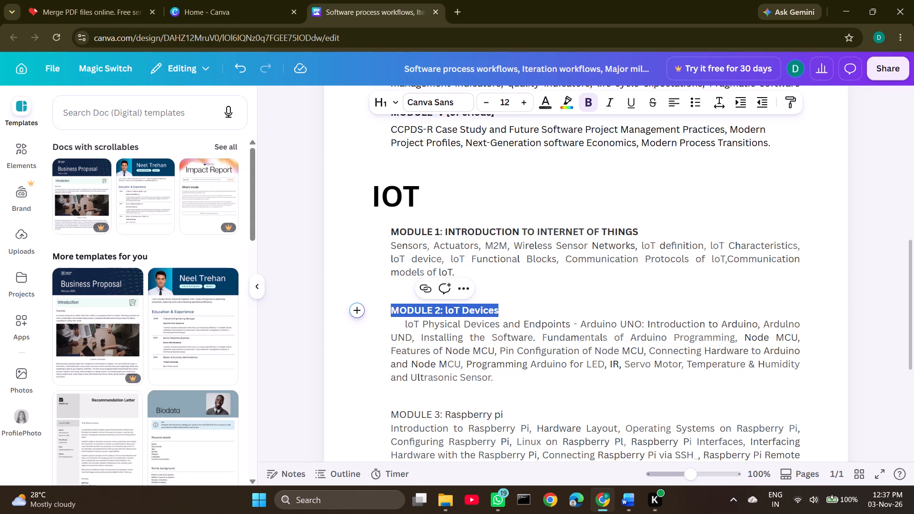
left_click_drag(503, 411, 387, 418)
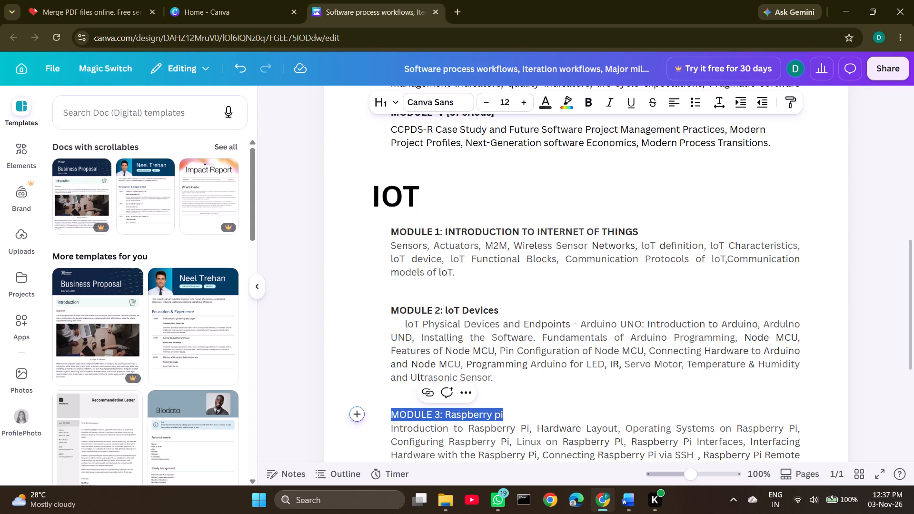
left_click(583, 100)
Make the IOT heading lines of Module 4 and Module 5 bold.
scroll(589, 265, "down", 2)
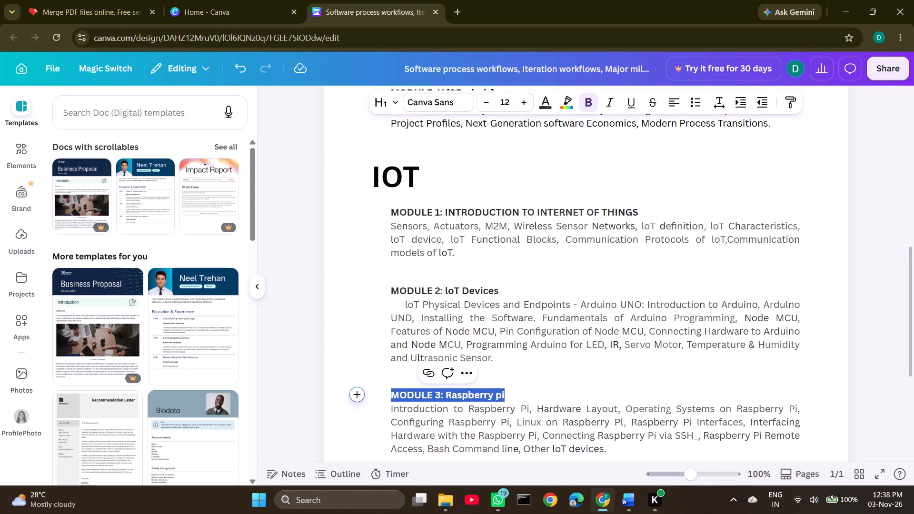
scroll(589, 265, "down", 3)
left_click_drag(585, 268, 384, 269)
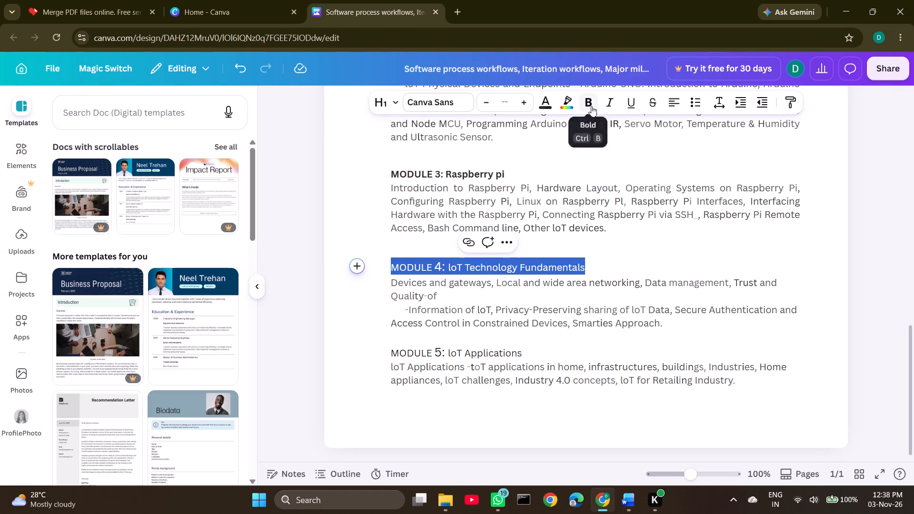
left_click(591, 106)
left_click_drag(524, 356, 427, 350)
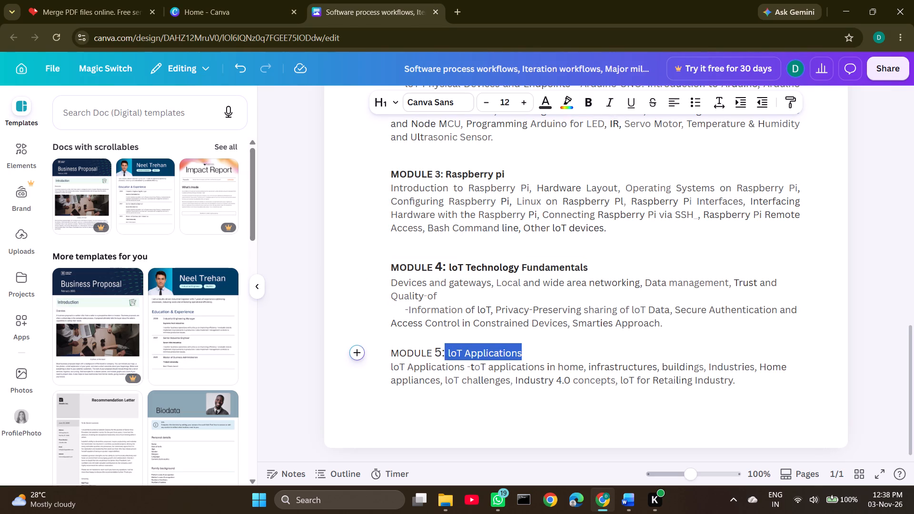
left_click_drag(427, 350, 382, 353)
left_click(586, 104)
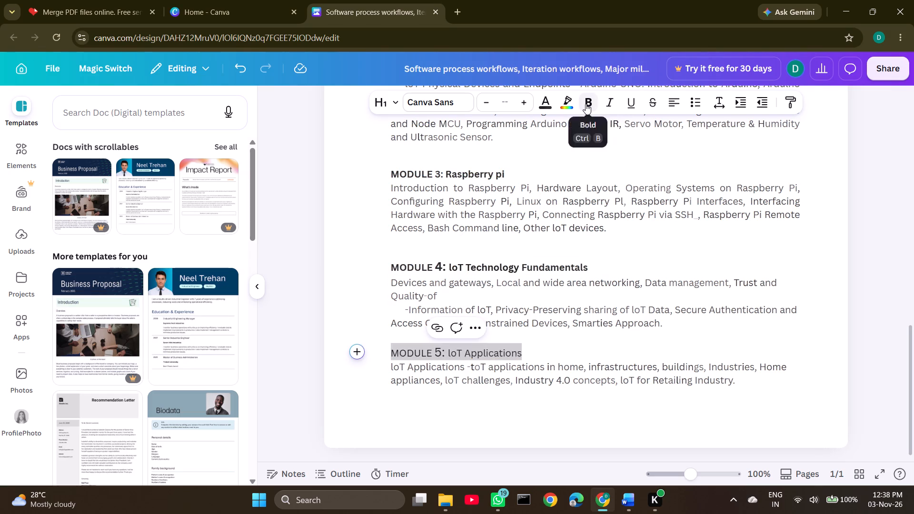
Open the file MR22 CC SYLLABUS from the Downloads folder in Word.
left_click(437, 425)
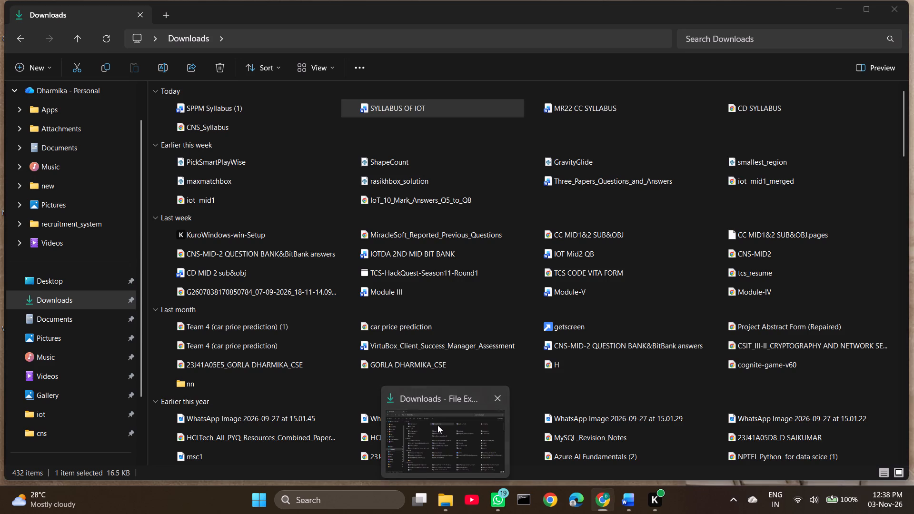
double_click(626, 106)
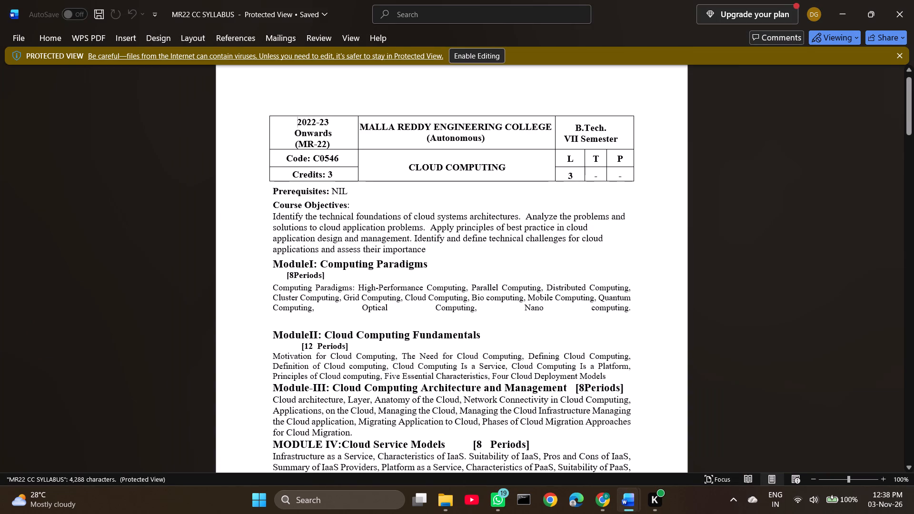
Copy the Cloud Computing syllabus from the course title table through the end of Module V, before Text Books.
left_click_drag(407, 164, 502, 289)
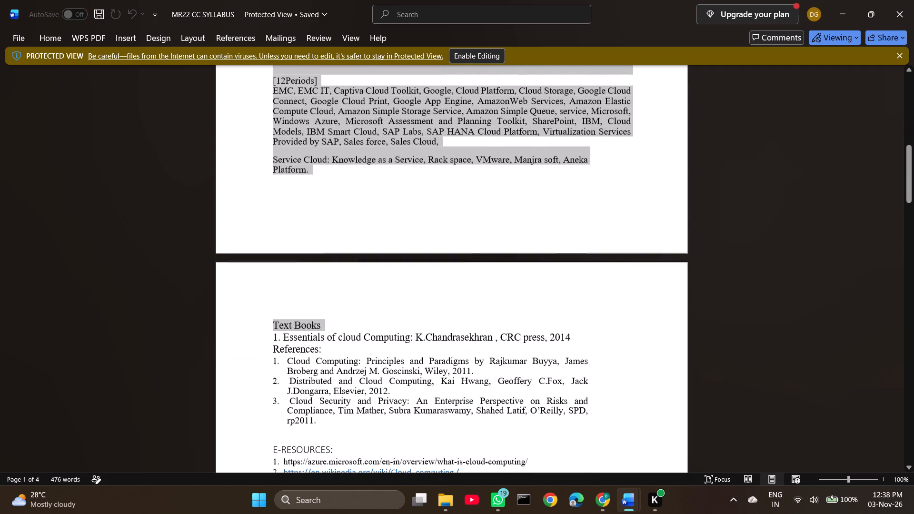
left_click_drag(502, 289, 584, 180)
key("ctrl+c")
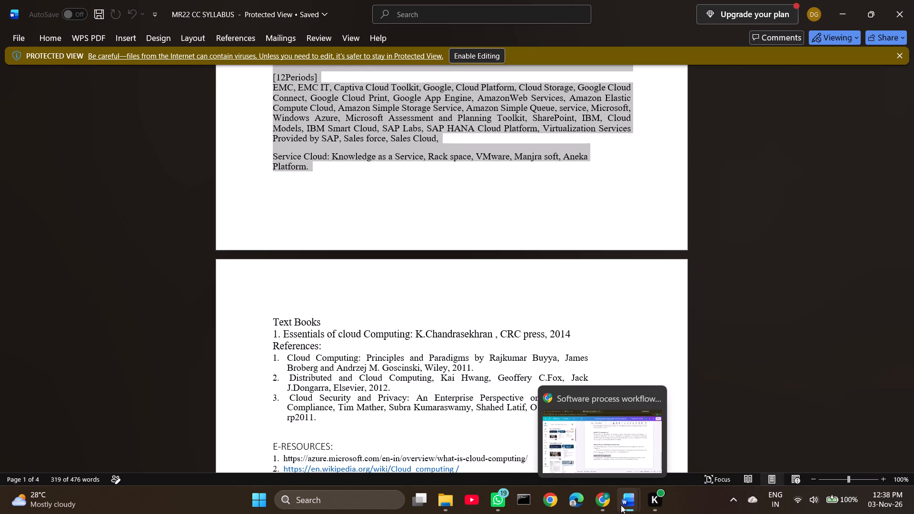
In the Canva document, add a Title-style heading CC below IOT Module 5 and paste the copied Cloud Computing syllabus under it.
left_click(599, 452)
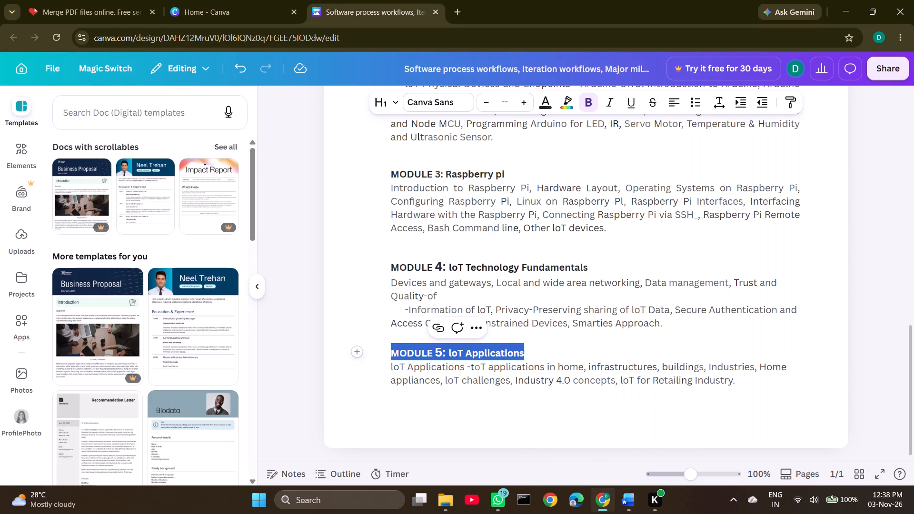
scroll(627, 403, "down", 1)
left_click(765, 379)
key("Return")
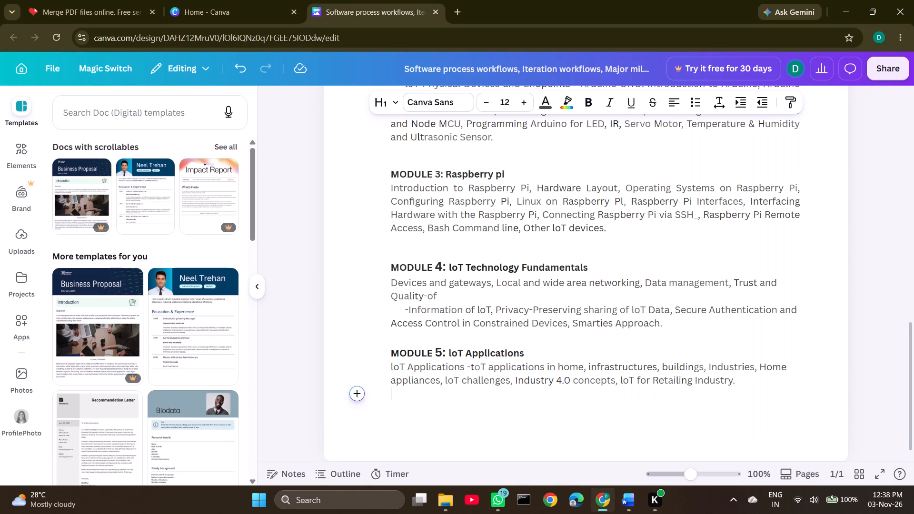
key("Return")
key("Return")
left_click(361, 424)
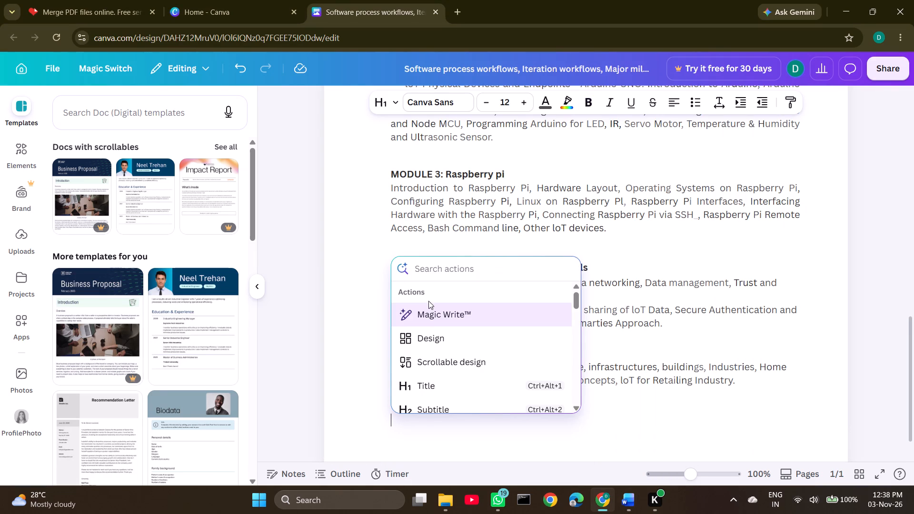
left_click(448, 389)
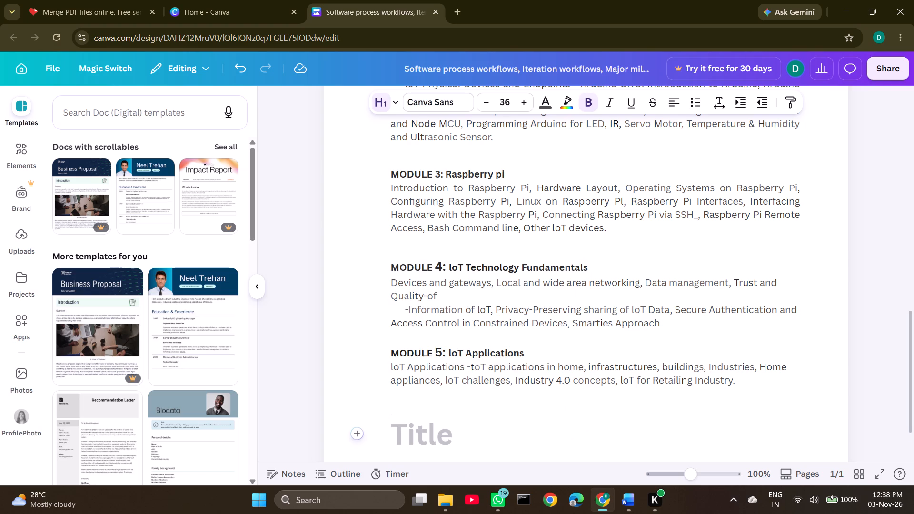
key("c")
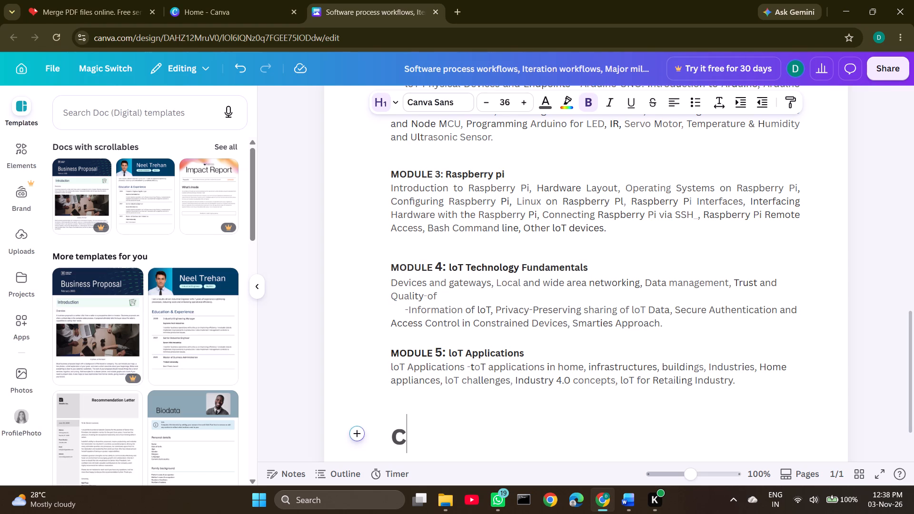
key("c")
key("Return")
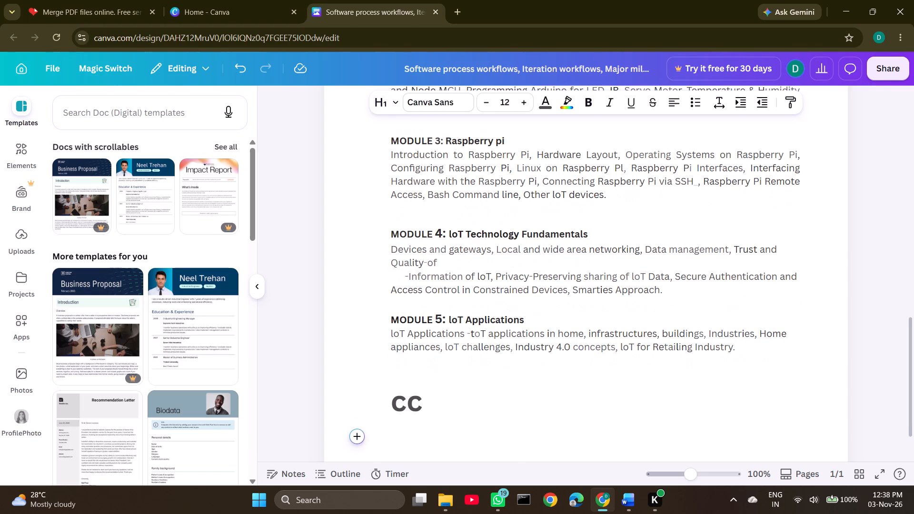
key("ctrl+v")
Delete the course code and credits table under the CC heading in the Canva document.
scroll(554, 338, "up", 3)
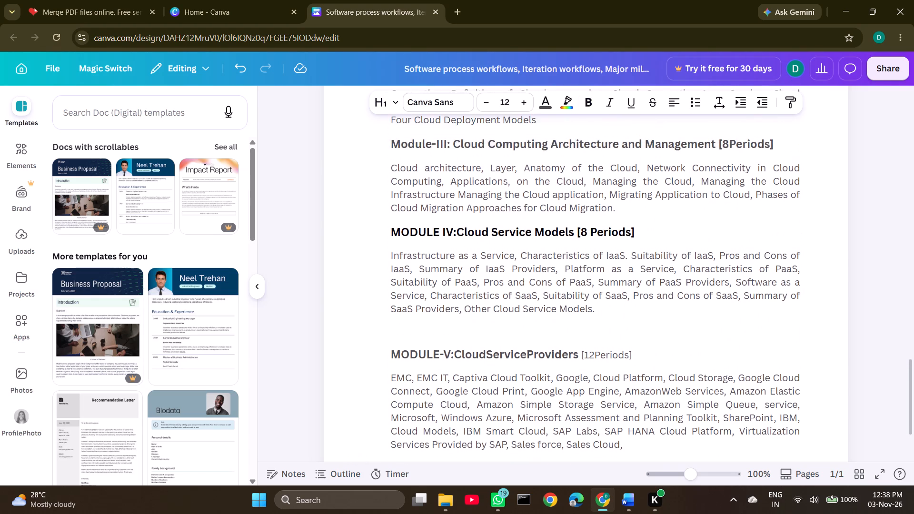
scroll(554, 338, "up", 5)
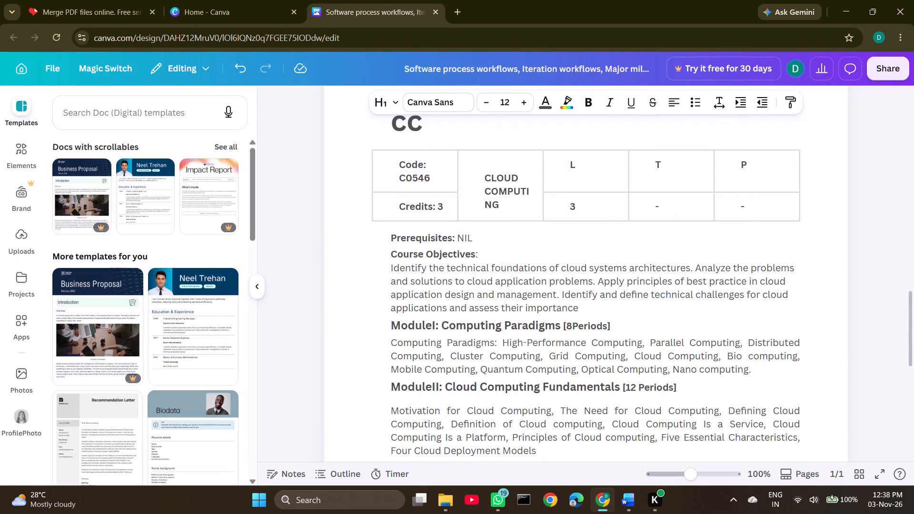
scroll(554, 338, "up", 3)
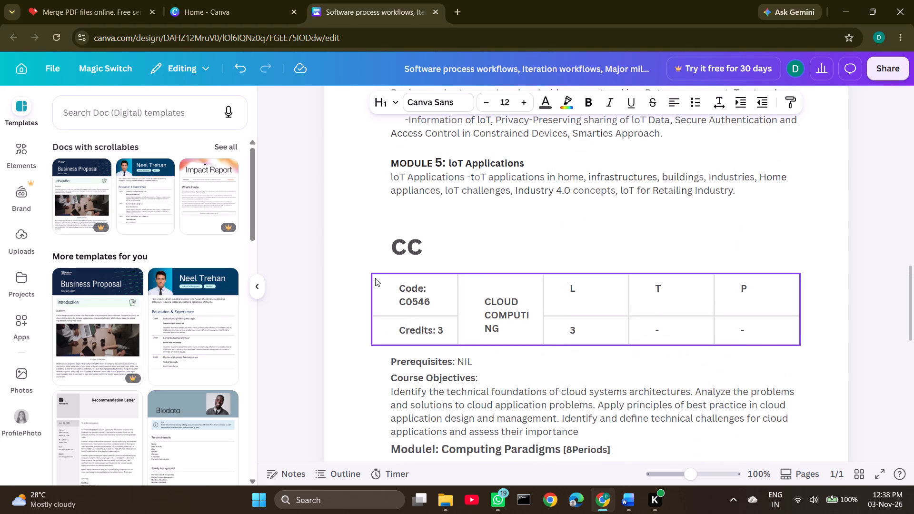
left_click_drag(374, 274, 403, 334)
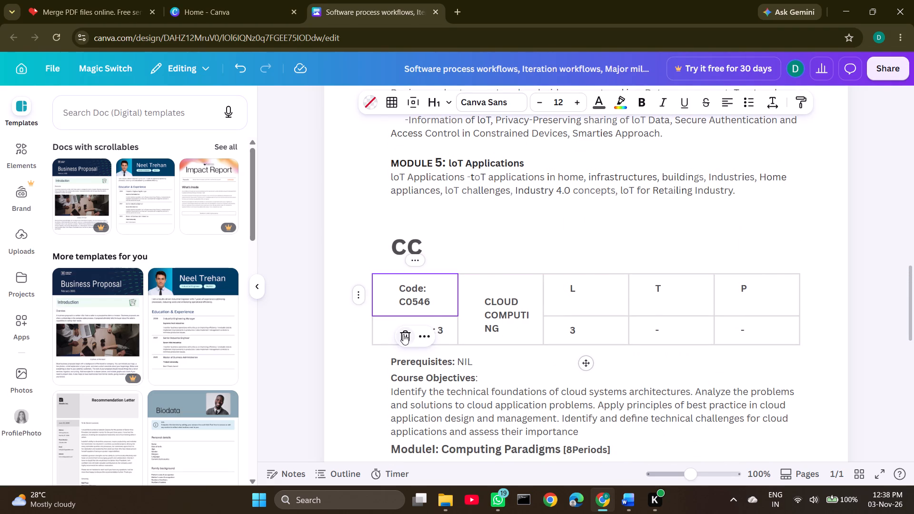
left_click_drag(403, 334, 403, 334)
left_click(403, 334)
left_click(541, 344)
triple_click(804, 339)
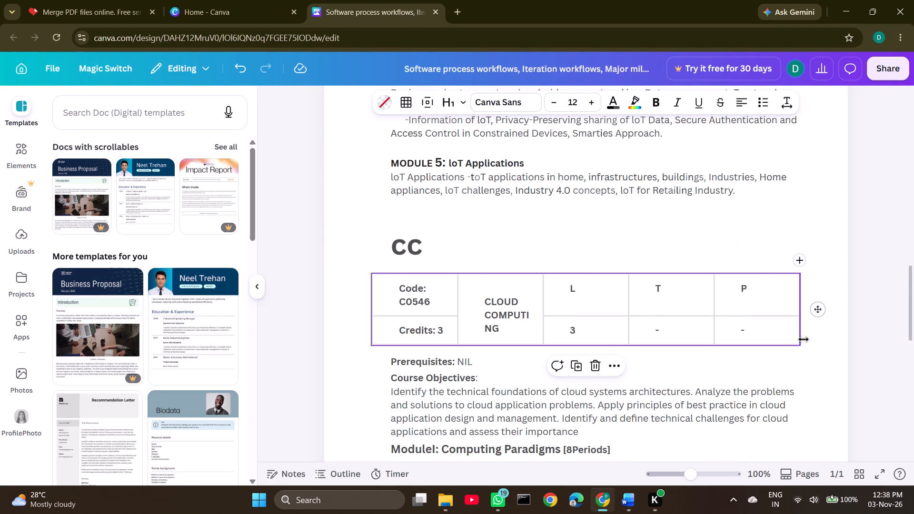
left_click_drag(804, 339, 491, 340)
double_click(430, 276)
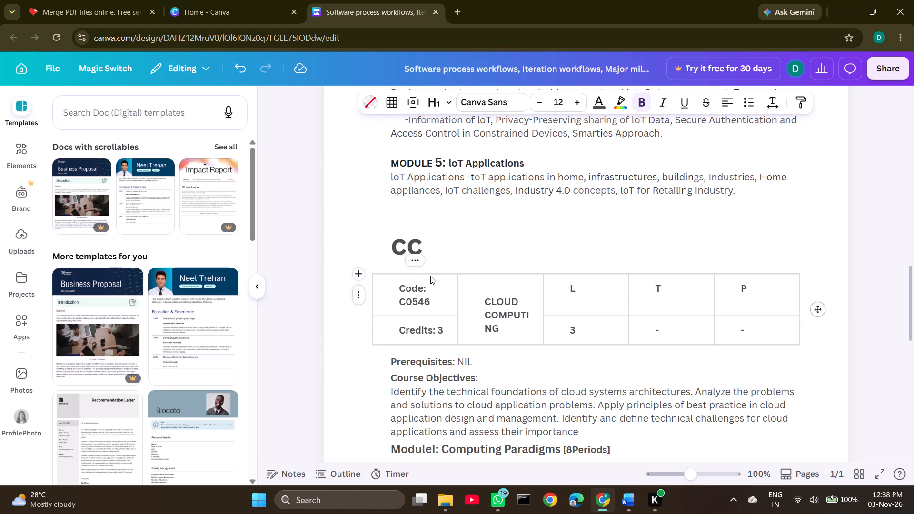
left_click_drag(478, 292, 515, 270)
left_click(515, 270)
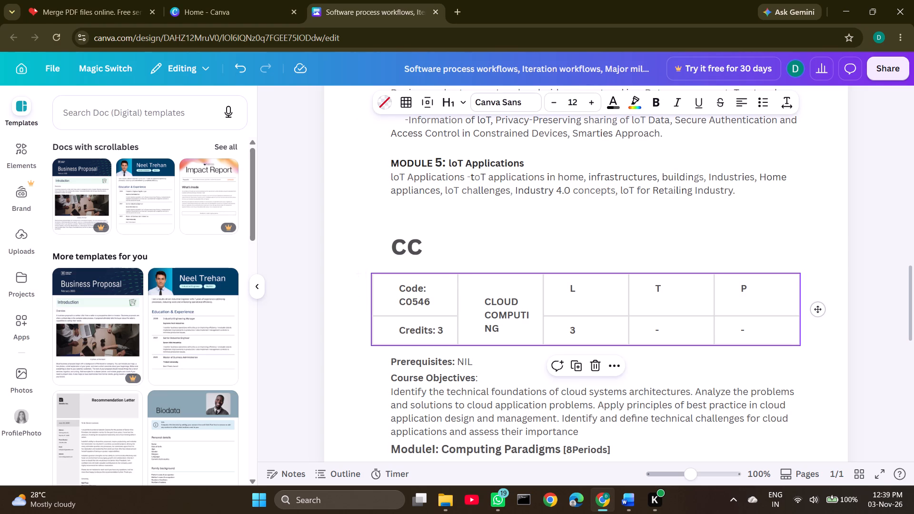
left_click(593, 368)
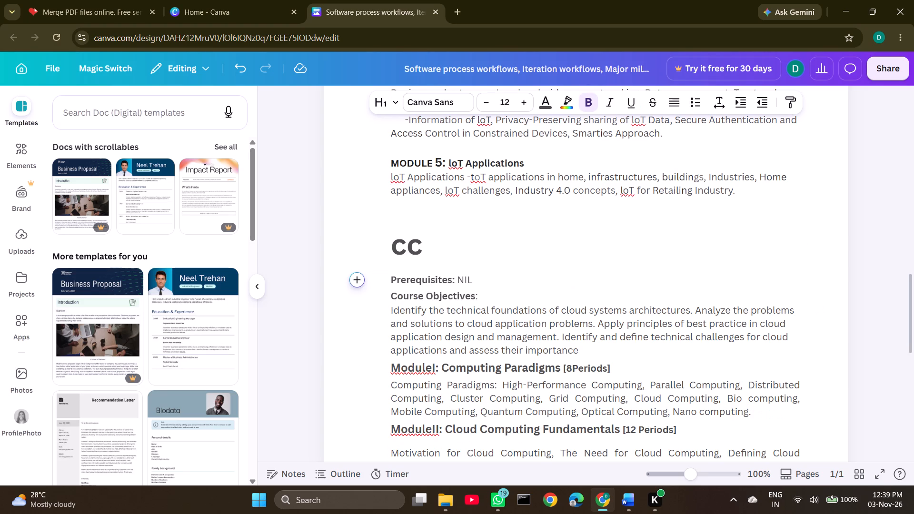
Delete the Prerequisites and Course Objectives text and the leftover blank line between the CC heading and Module I.
left_click_drag(480, 280, 457, 278)
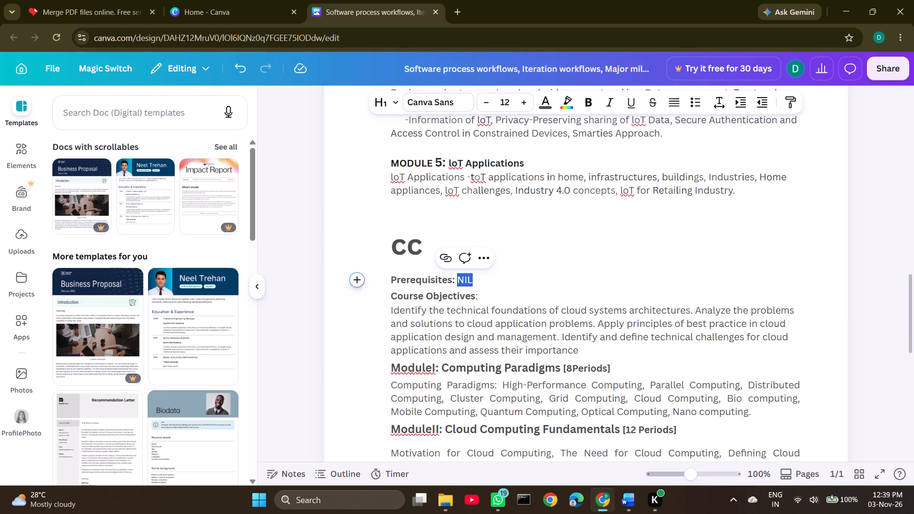
left_click_drag(391, 282, 633, 344)
key("BackSpace")
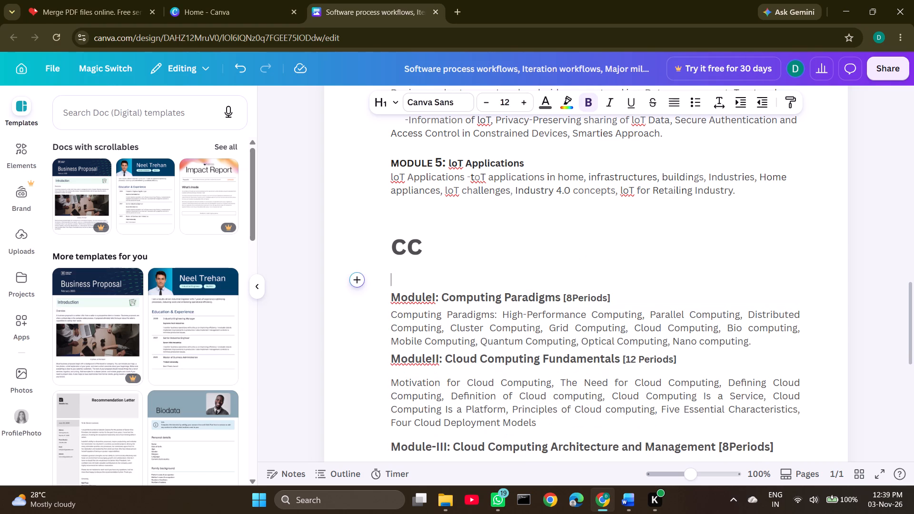
key("BackSpace")
key("BackSpace")
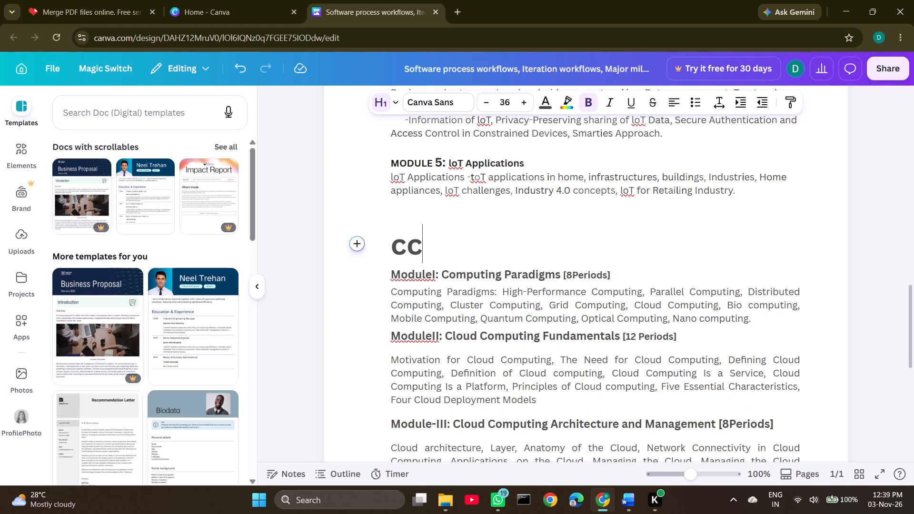
Add a Title-style heading CD a few blank lines below the end of CC Module V, with a new line under it.
scroll(690, 366, "down", 11)
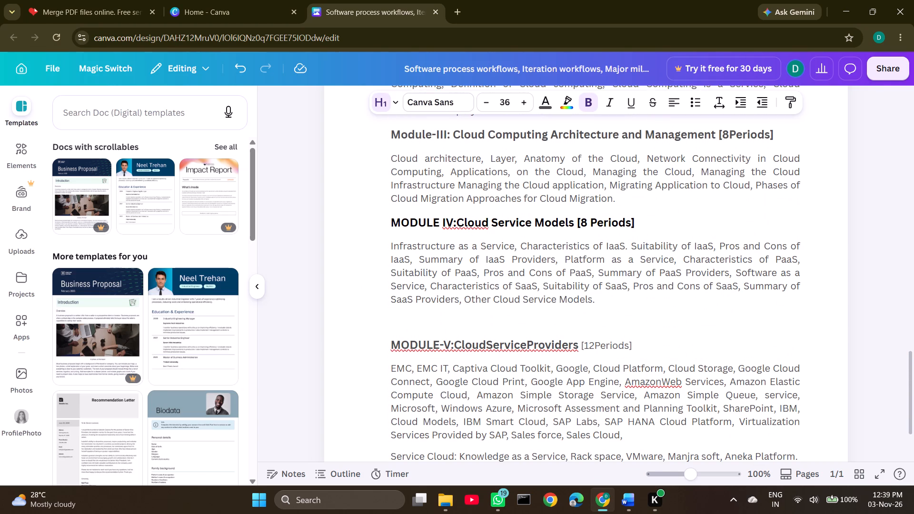
left_click(807, 370)
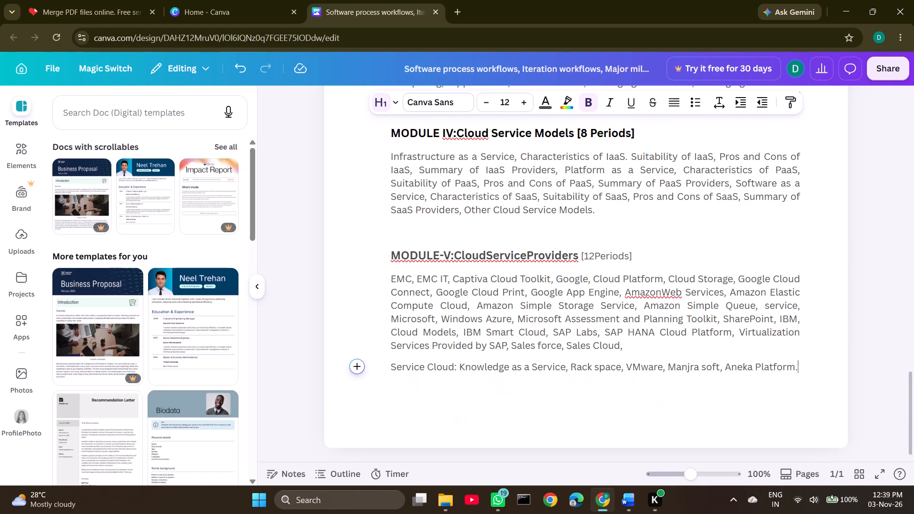
key("Return")
key("Return")
key("Return")
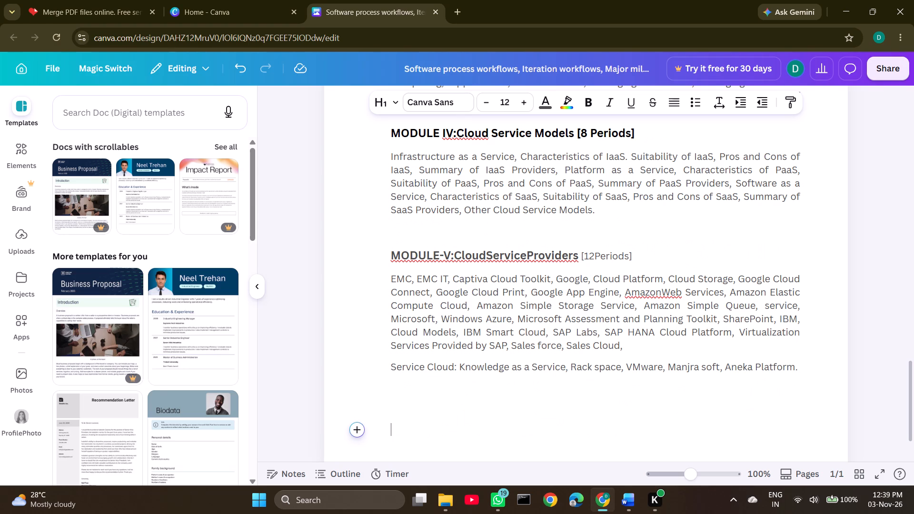
left_click(358, 434)
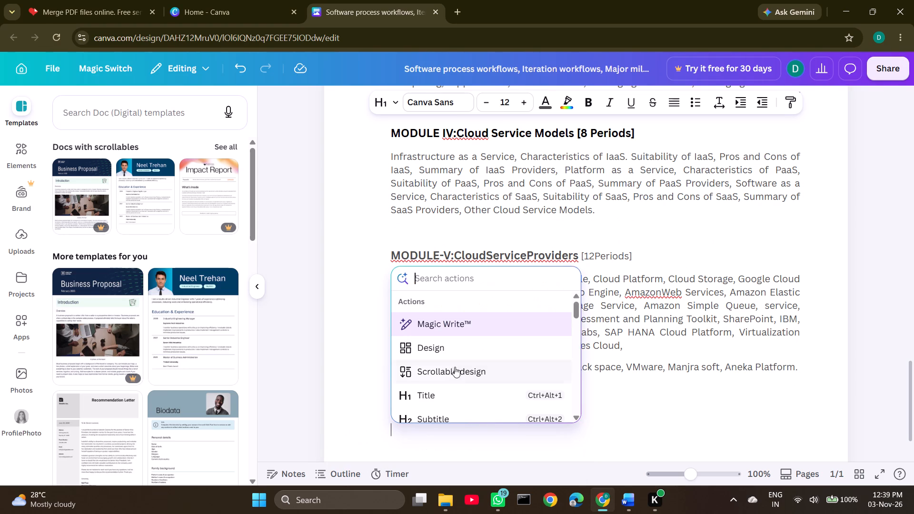
left_click(450, 400)
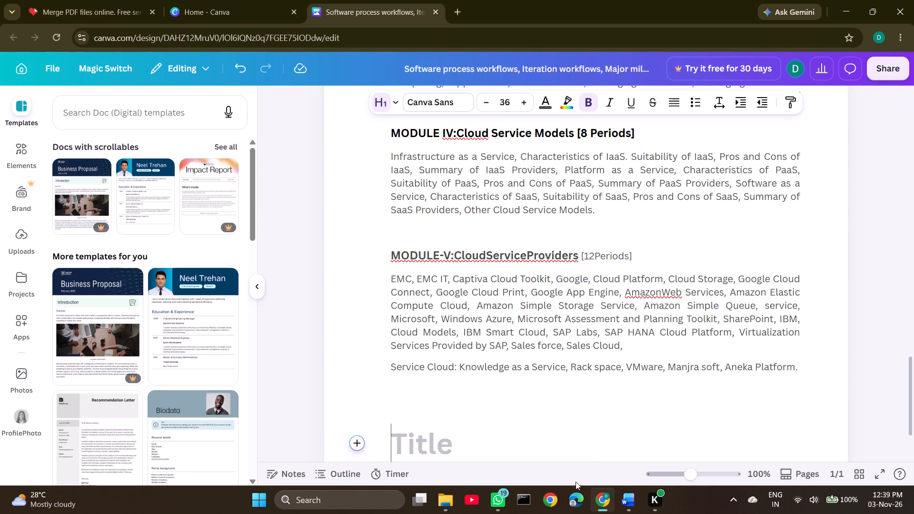
scroll(590, 313, "up", 12)
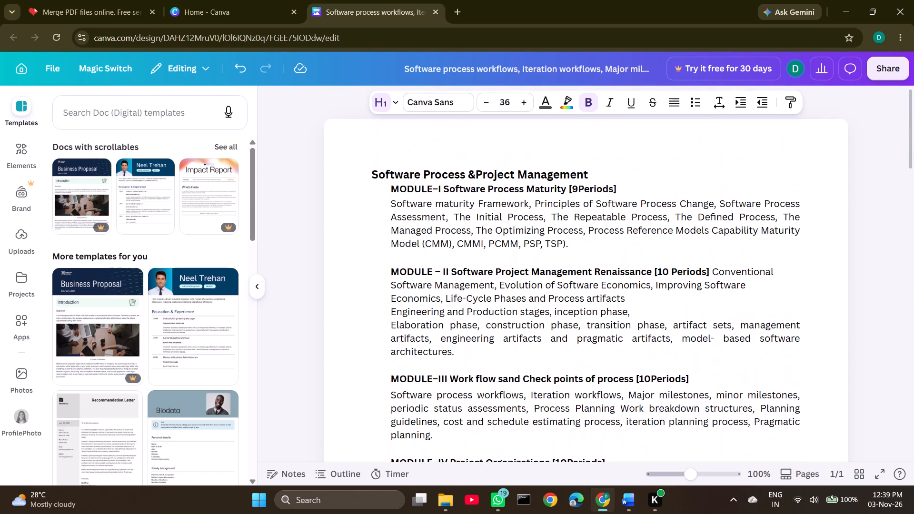
scroll(590, 313, "up", 1)
scroll(590, 313, "down", 18)
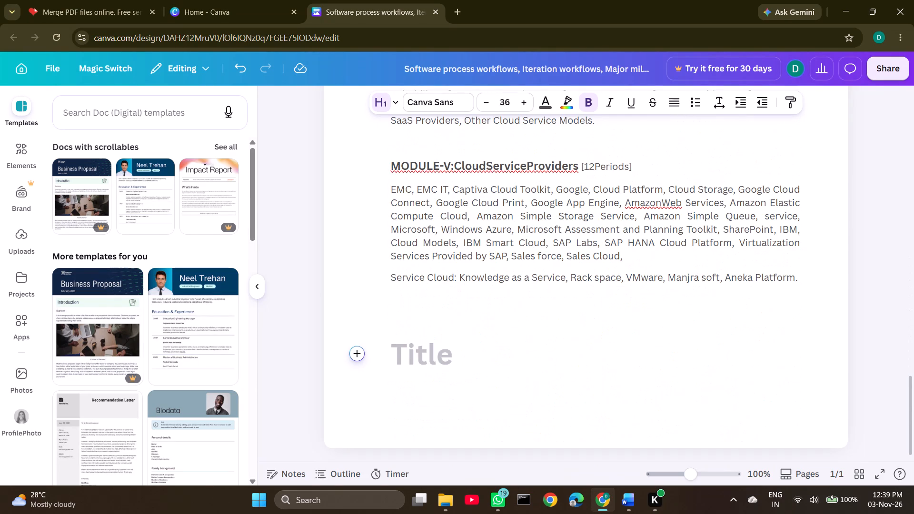
key("c")
key("BackSpace")
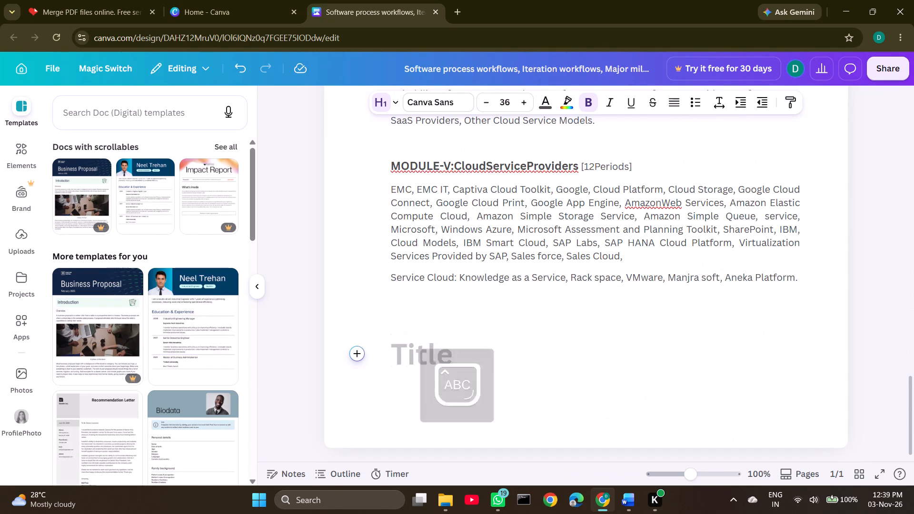
type("CD")
key("Return")
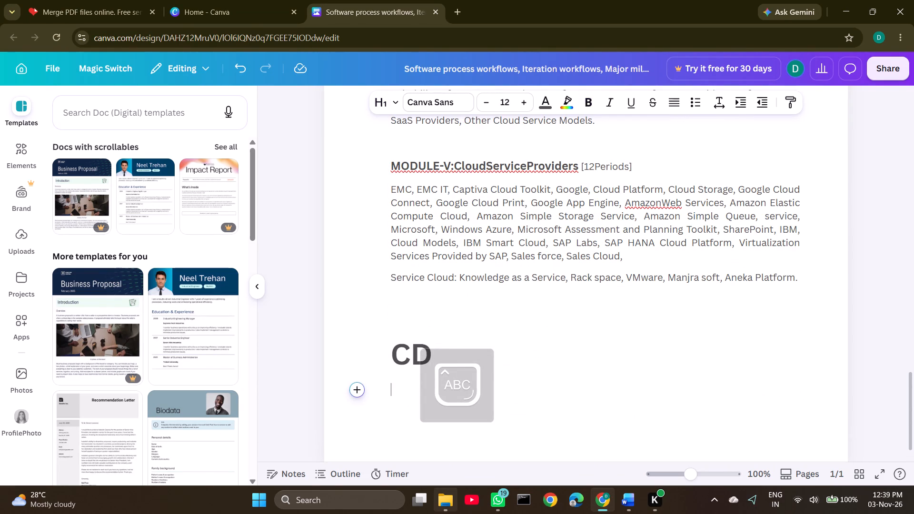
Open the file CD SYLLABUS from the Downloads folder.
left_click(449, 462)
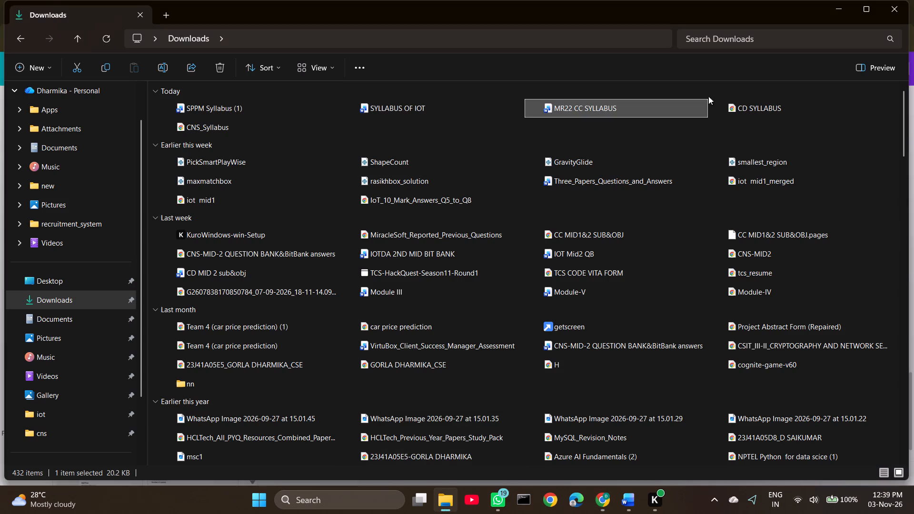
double_click(758, 107)
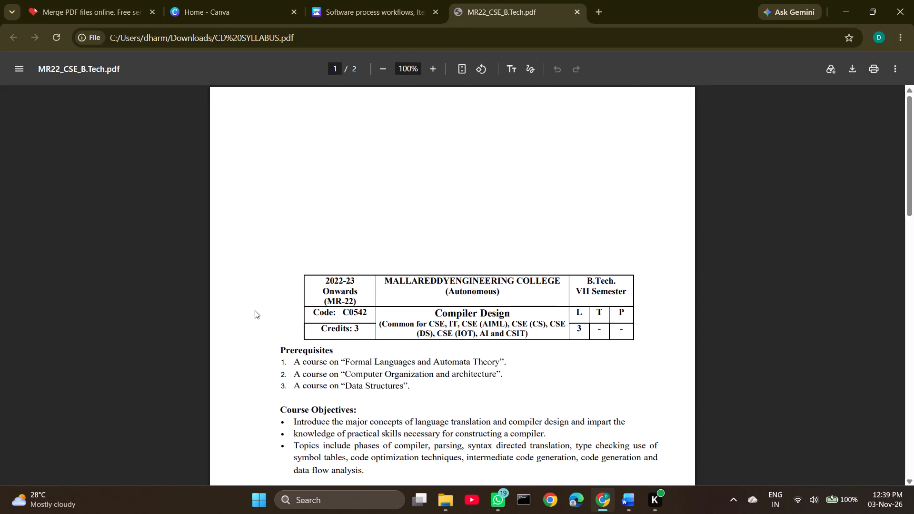
Copy the Compiler Design syllabus text from the Module I heading through the end of Module V, before Course Outcomes.
scroll(255, 310, "down", 5)
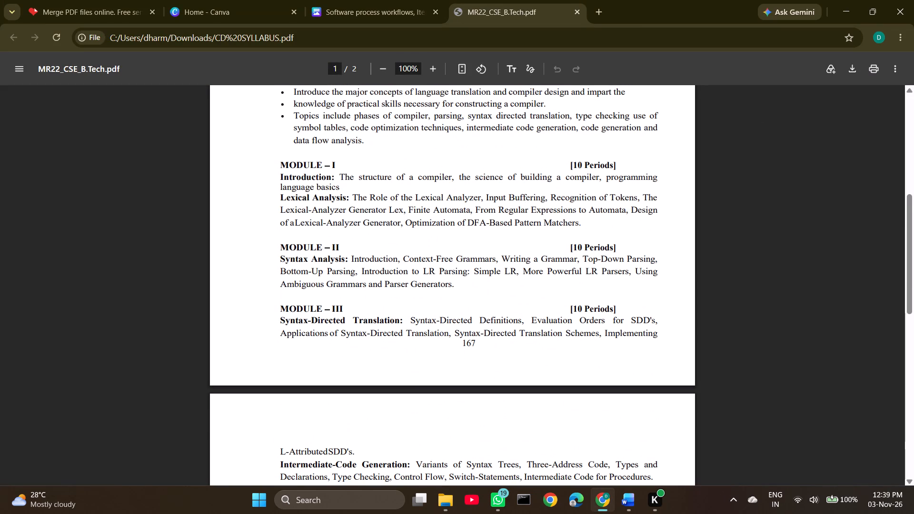
left_click_drag(282, 166, 450, 470)
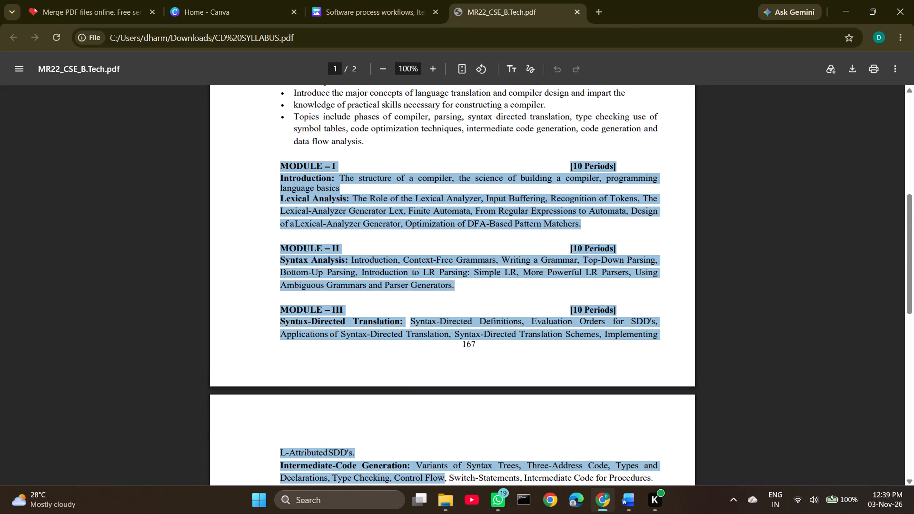
left_click_drag(450, 470, 543, 346)
scroll(543, 346, "down", 2)
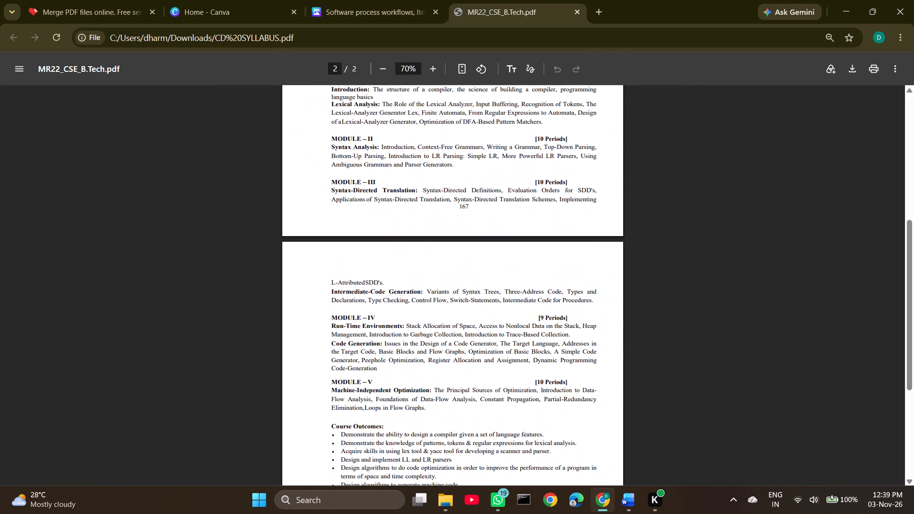
scroll(351, 120, "up", 1)
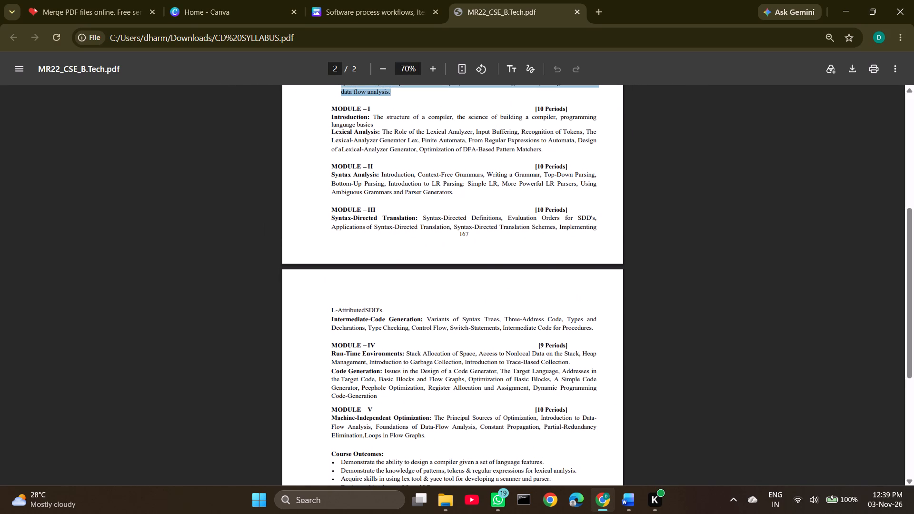
left_click_drag(332, 108, 426, 434)
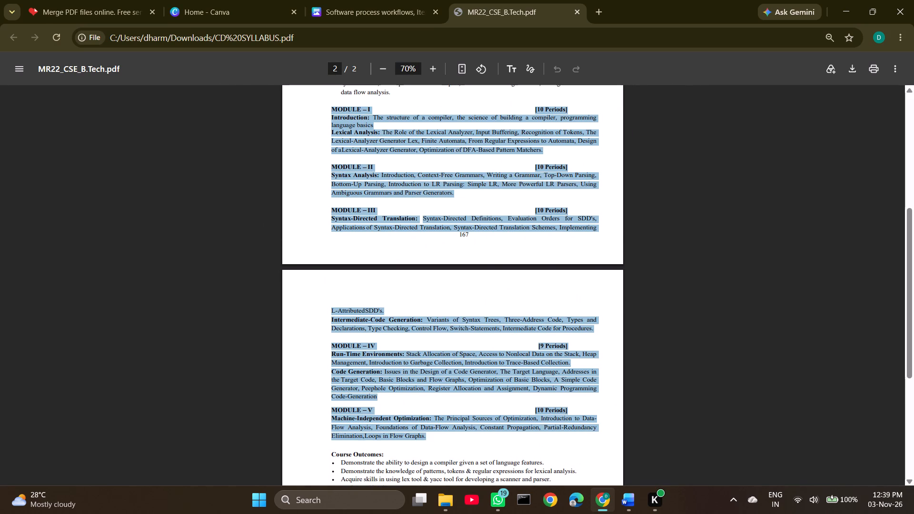
left_click_drag(426, 434, 425, 434)
key("ctrl+c")
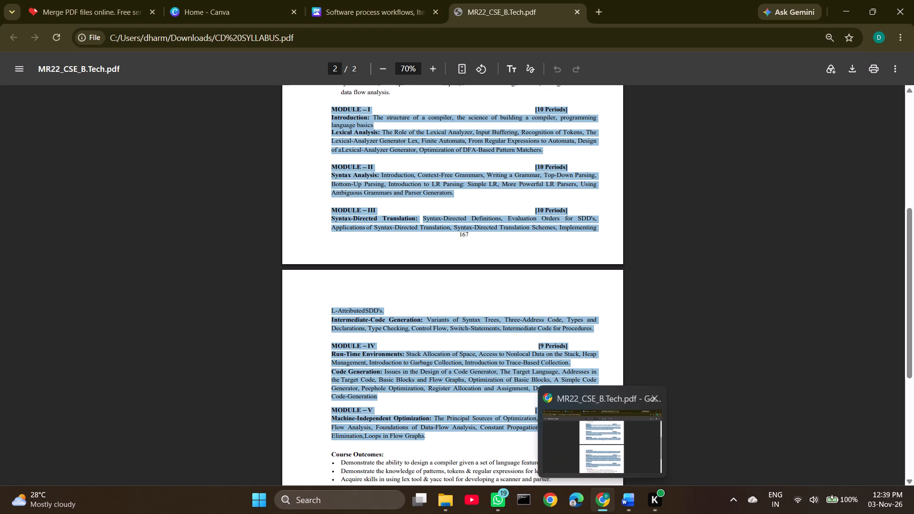
Paste the copied Compiler Design modules under the CD heading in the Canva document.
left_click(246, 0)
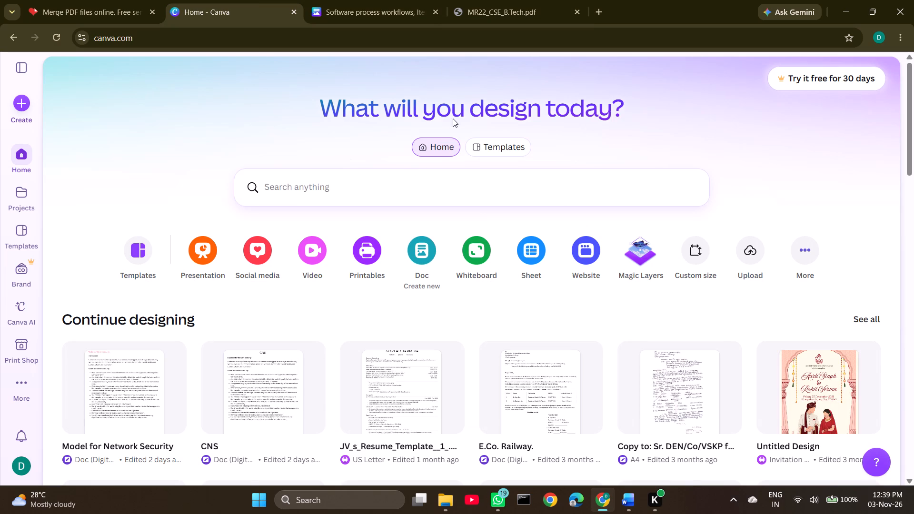
left_click(362, 10)
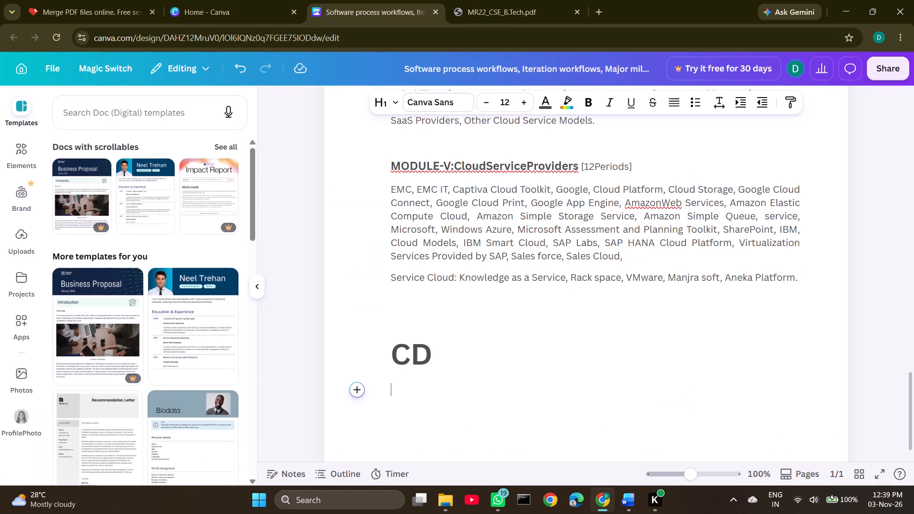
key("ctrl+v")
Make the CD heading MODULE I [10 Periods] bold and put it on its own line above the Introduction text.
scroll(475, 298, "up", 3)
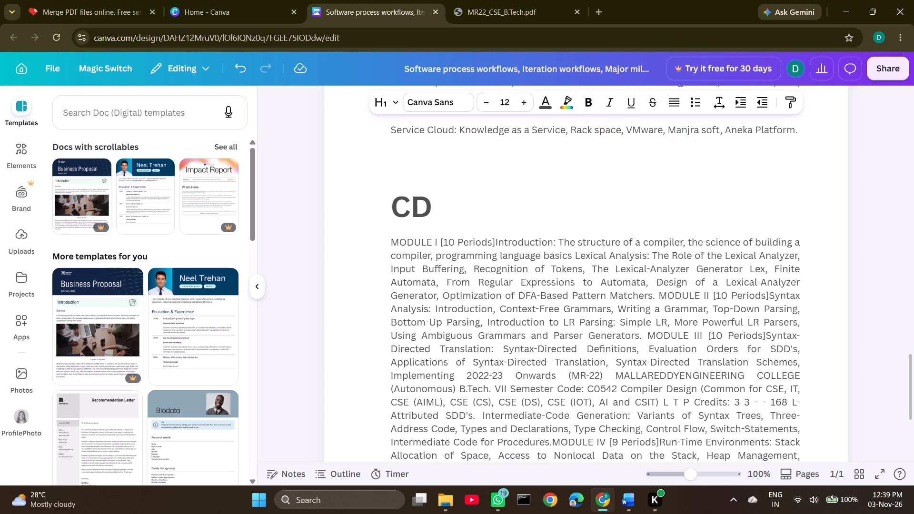
left_click_drag(495, 243, 381, 244)
left_click(586, 100)
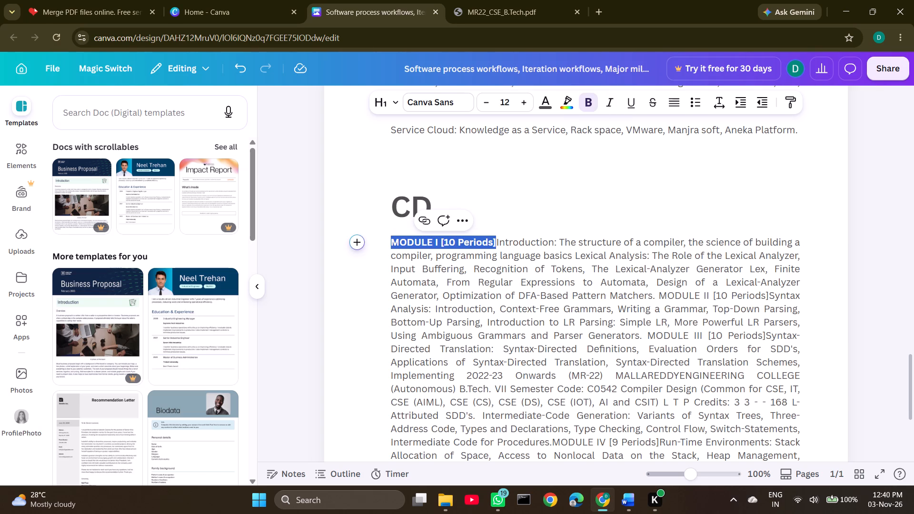
left_click(496, 245)
key("Return")
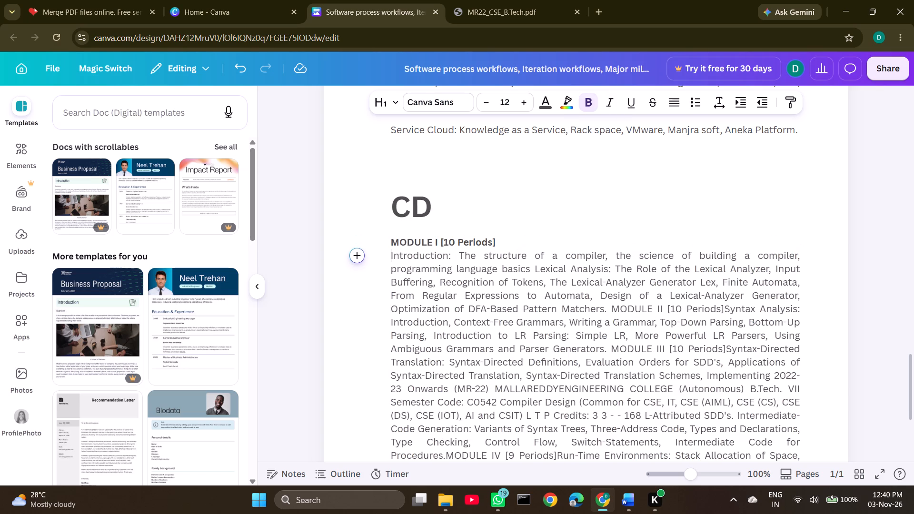
Put the CD heading MODULE II [10 Periods] on its own line above the Syntax Analysis text and make it bold.
left_click(609, 308)
key("Return")
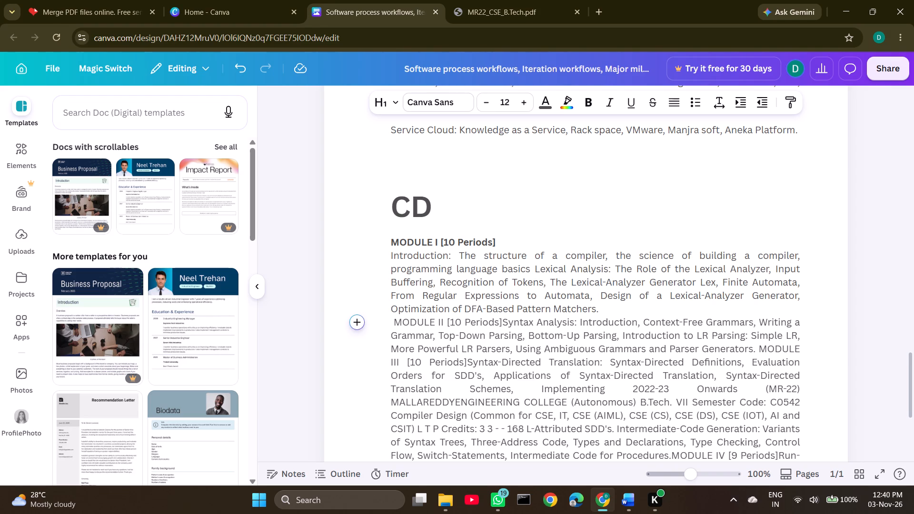
left_click_drag(501, 323, 391, 325)
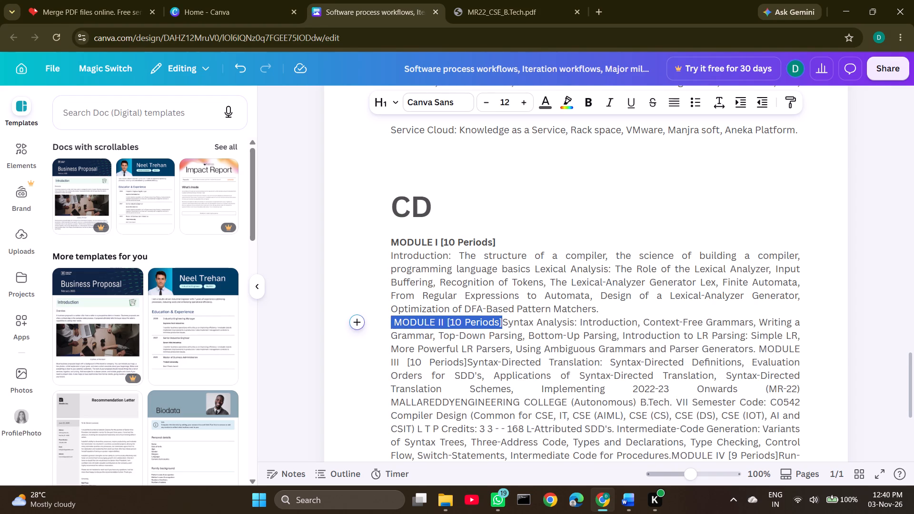
left_click_drag(391, 325, 383, 325)
left_click(591, 104)
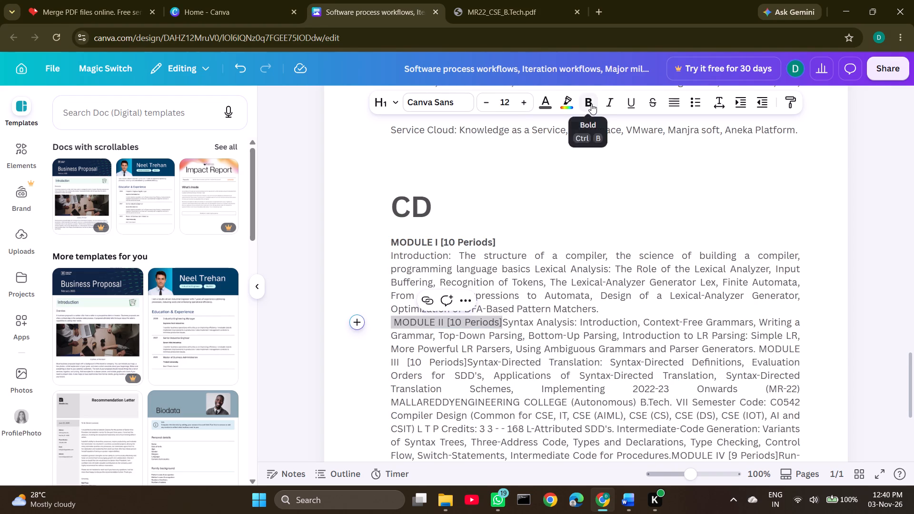
left_click(503, 322)
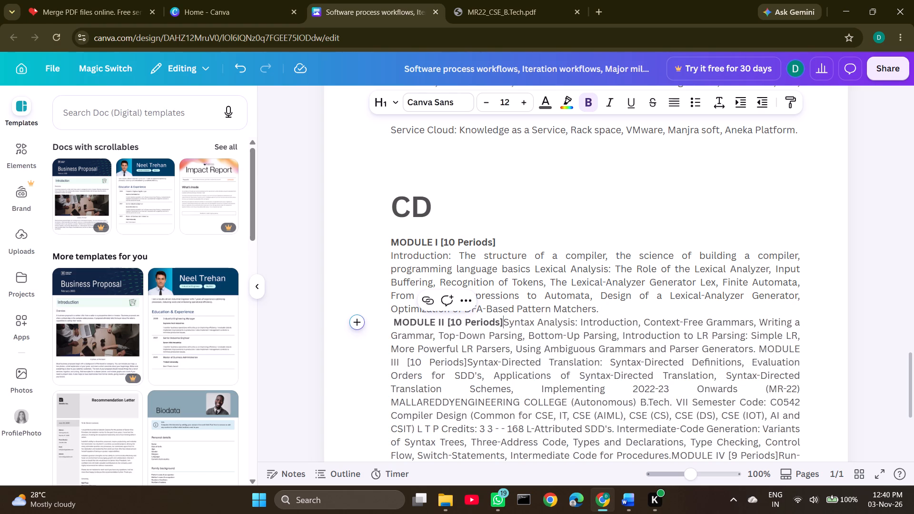
key("Return")
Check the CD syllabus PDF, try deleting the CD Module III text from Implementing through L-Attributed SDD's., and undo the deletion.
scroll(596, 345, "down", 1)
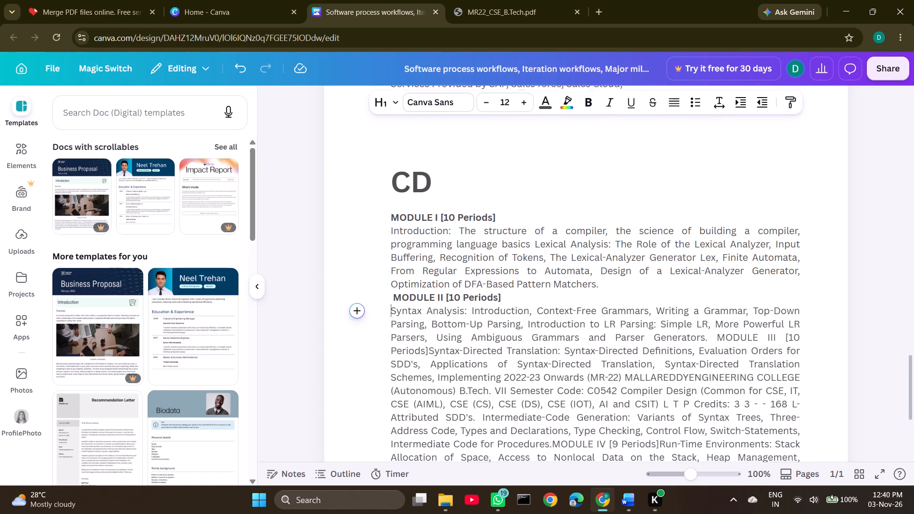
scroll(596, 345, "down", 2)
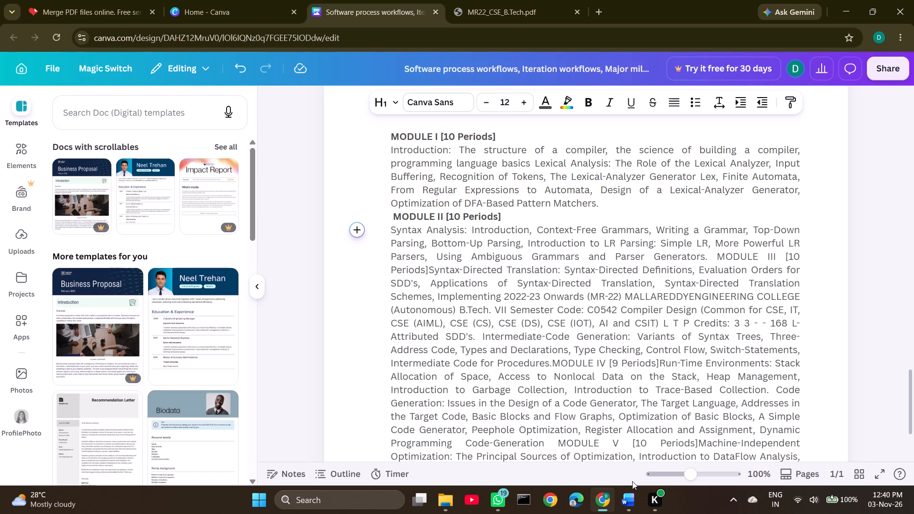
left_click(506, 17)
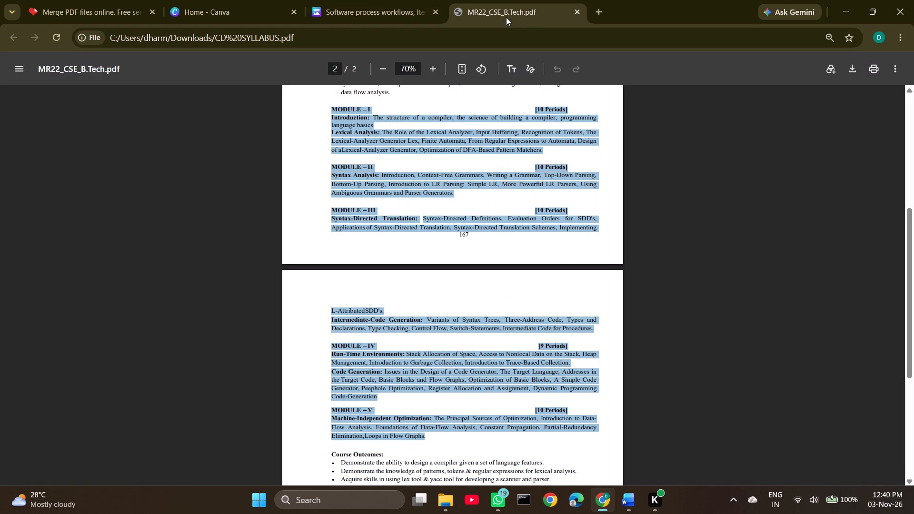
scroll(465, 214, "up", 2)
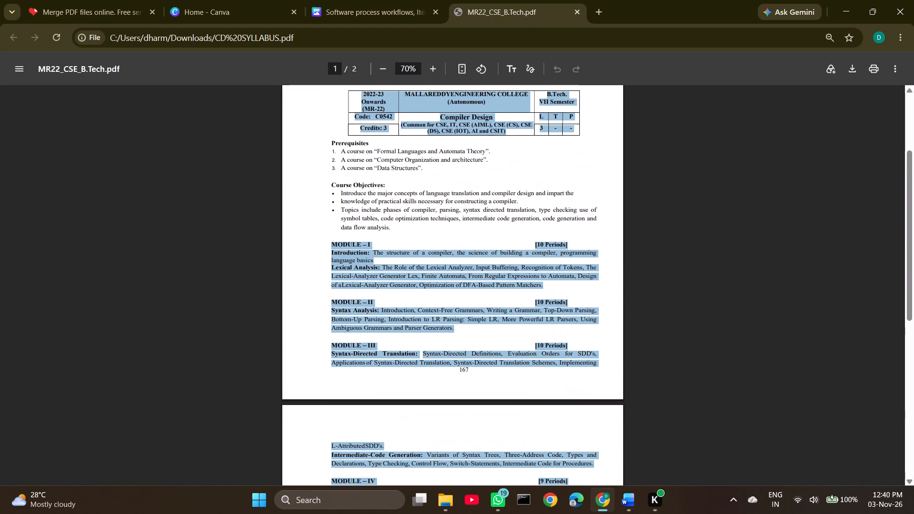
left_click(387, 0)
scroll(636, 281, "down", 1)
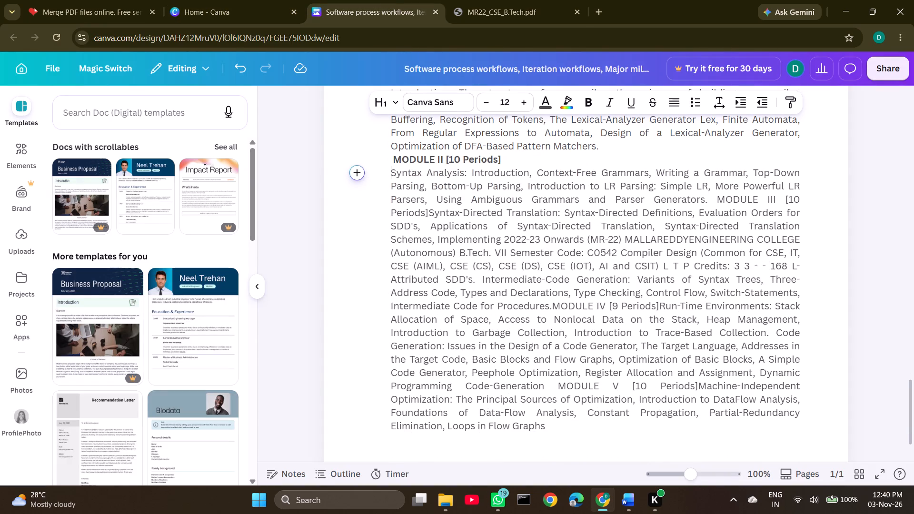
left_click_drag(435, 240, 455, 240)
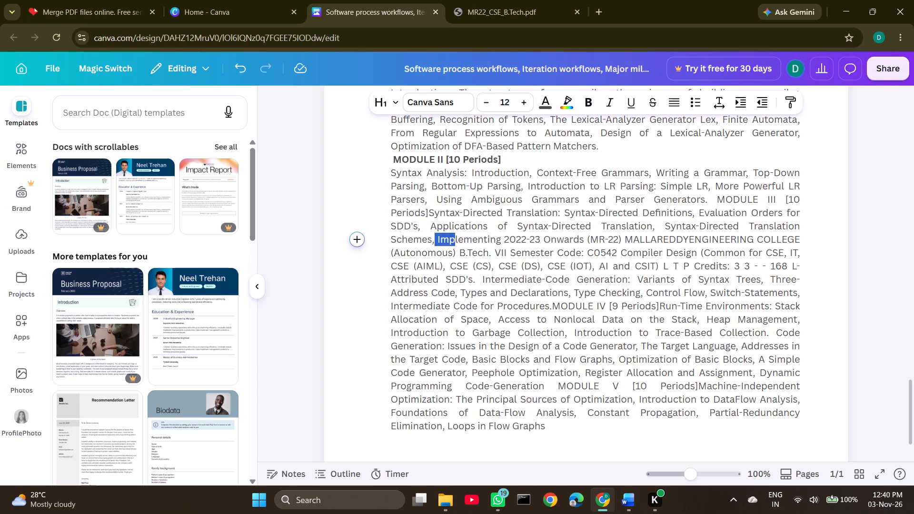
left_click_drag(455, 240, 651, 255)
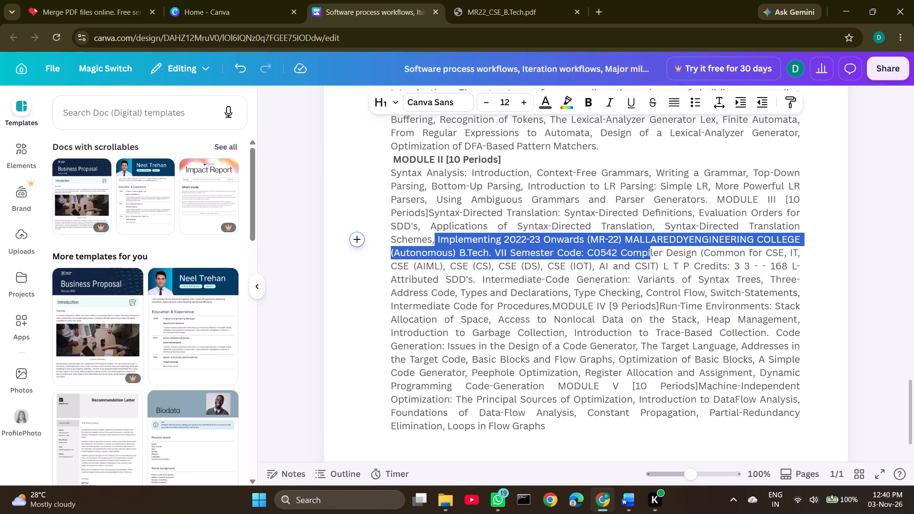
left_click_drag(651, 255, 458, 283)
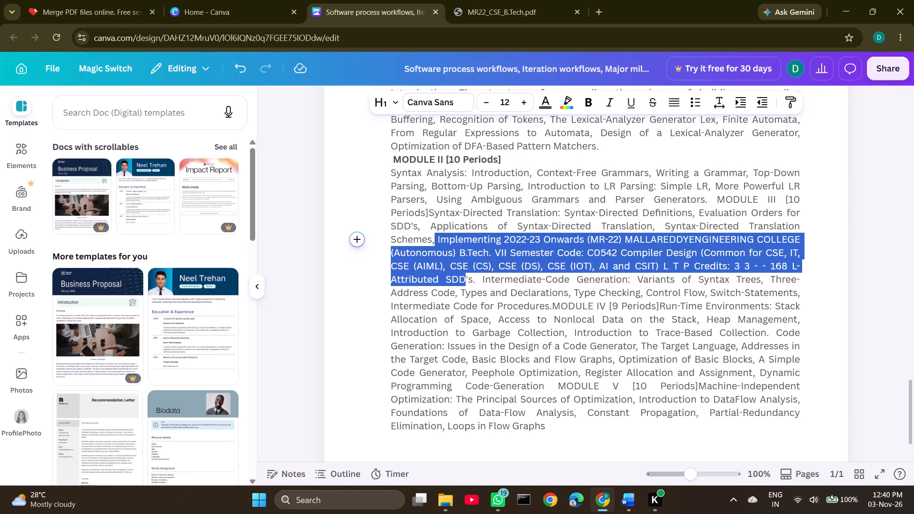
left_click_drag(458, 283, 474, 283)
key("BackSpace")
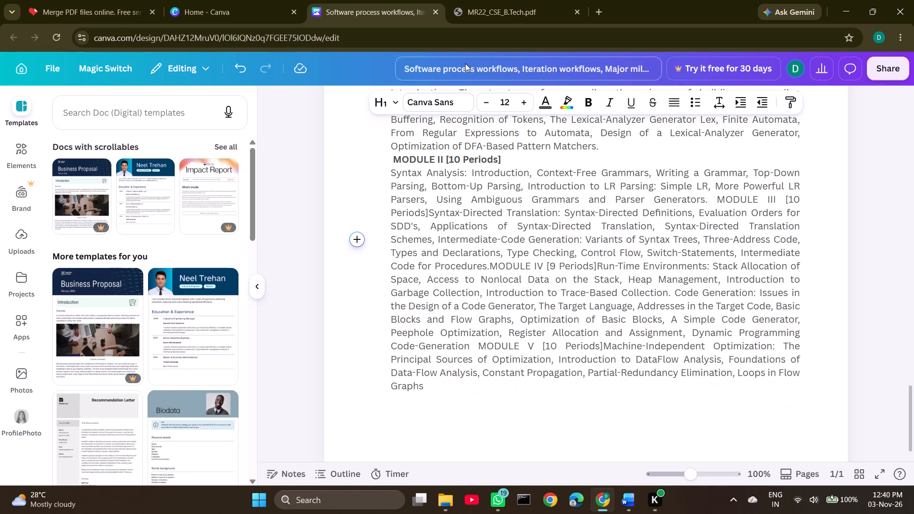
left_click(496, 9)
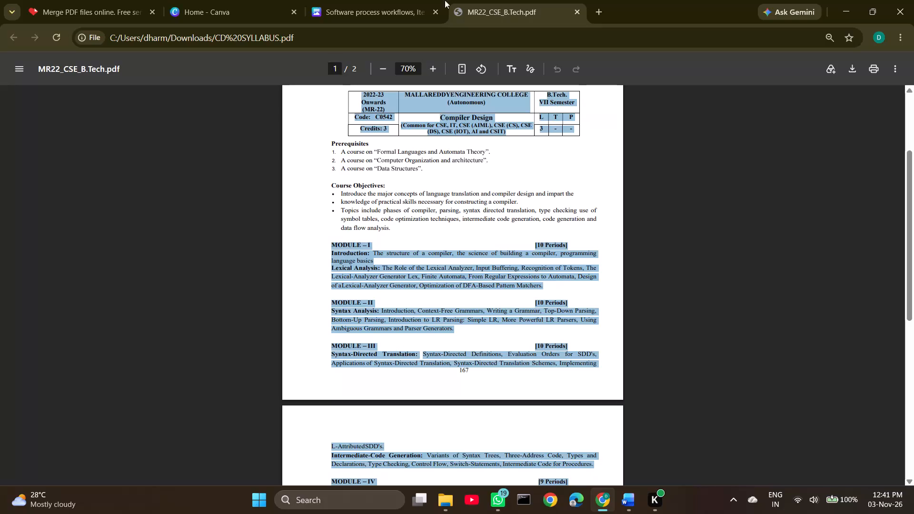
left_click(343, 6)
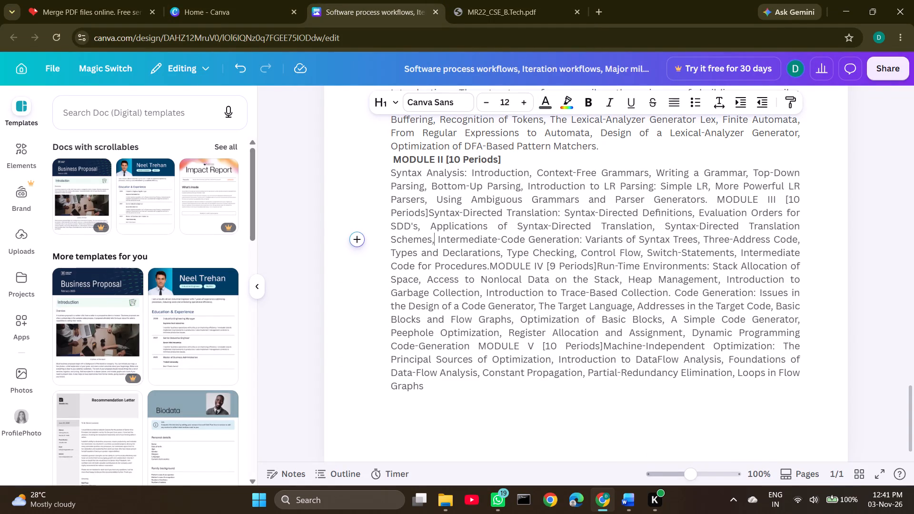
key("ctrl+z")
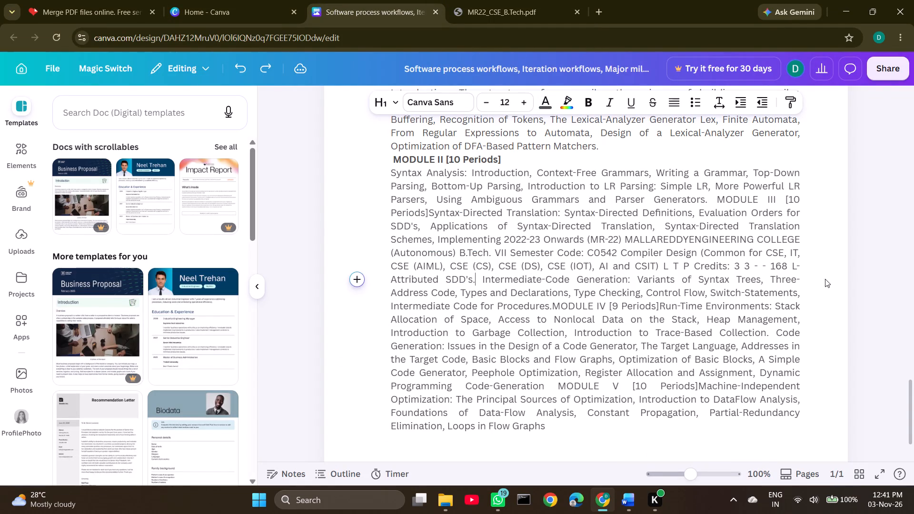
Delete the stray page-header text from 2022-23 Onwards (MR-22) through 168, between Implementing and L-Attributed SDD's in CD Module III.
left_click_drag(786, 268, 429, 260)
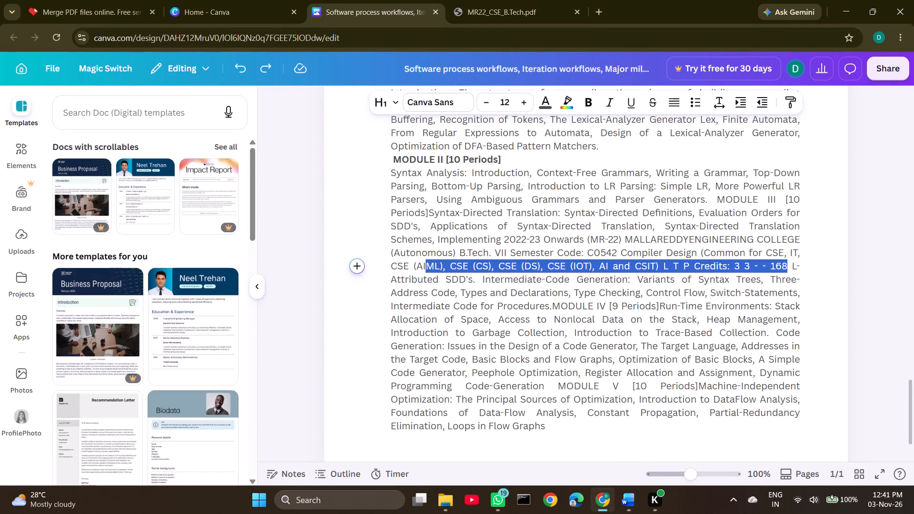
left_click_drag(429, 260, 395, 257)
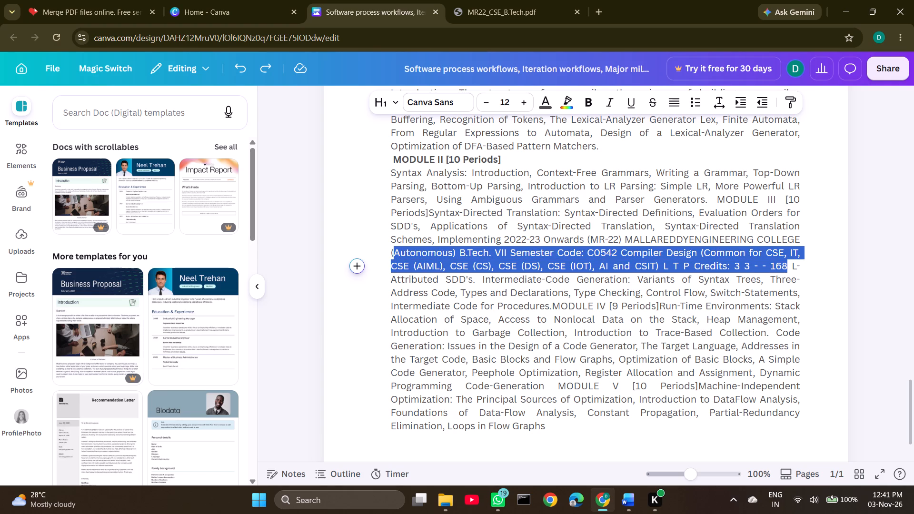
left_click_drag(395, 257, 506, 237)
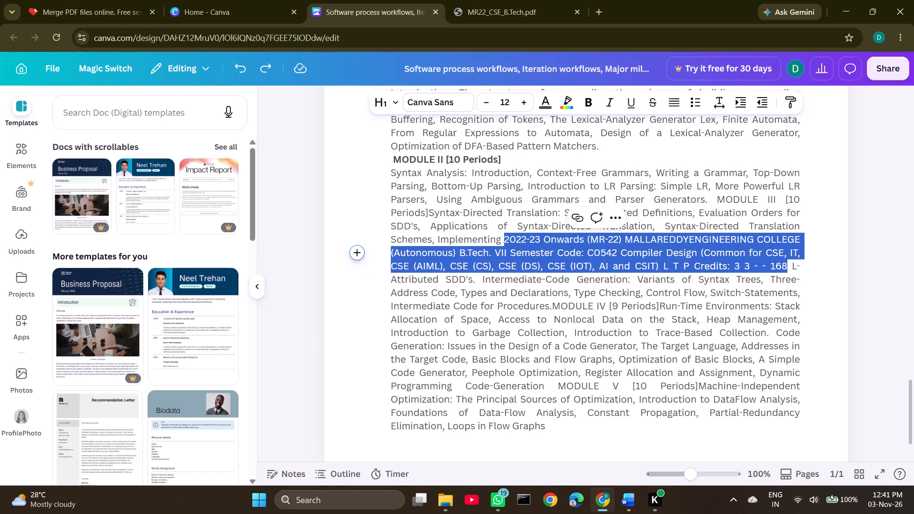
key("BackSpace")
key("BackSpace")
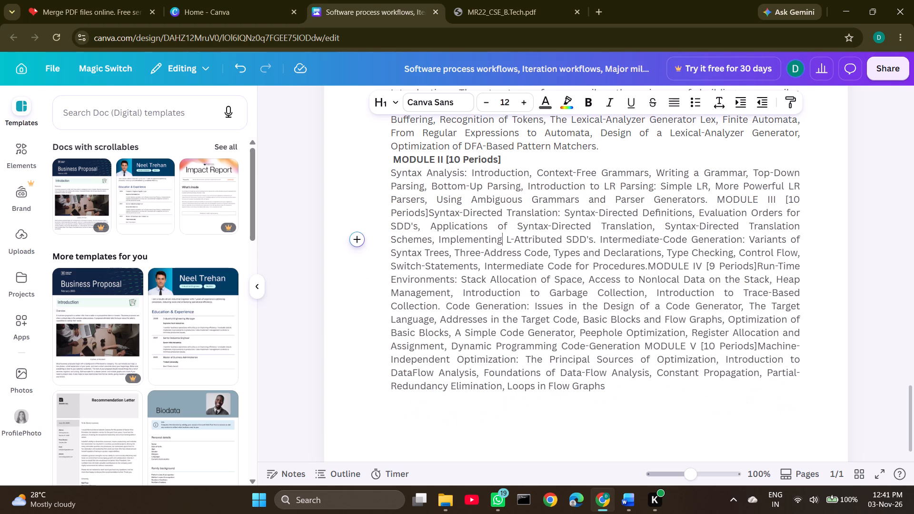
Following the CD syllabus PDF, start Intermediate-Code Generation on a new line after L-Attributed SDD's. and make that subheading bold.
left_click(479, 3)
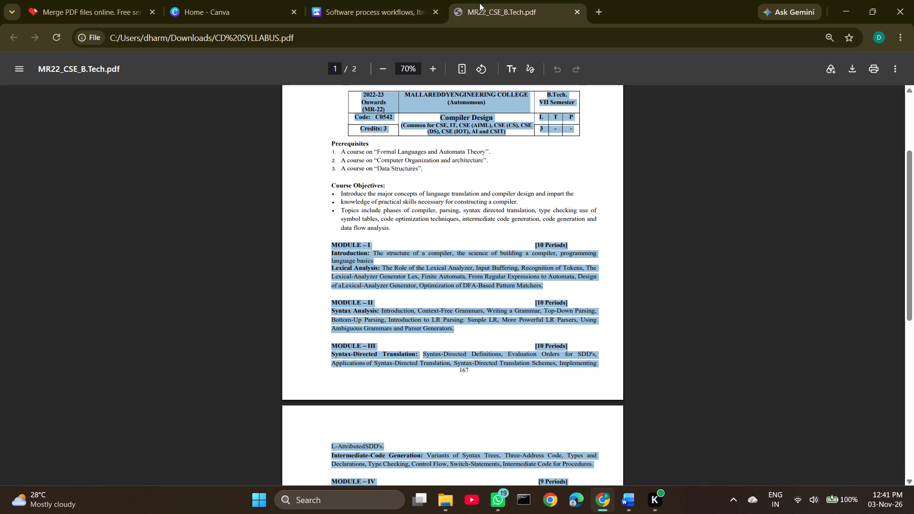
scroll(455, 219, "down", 1)
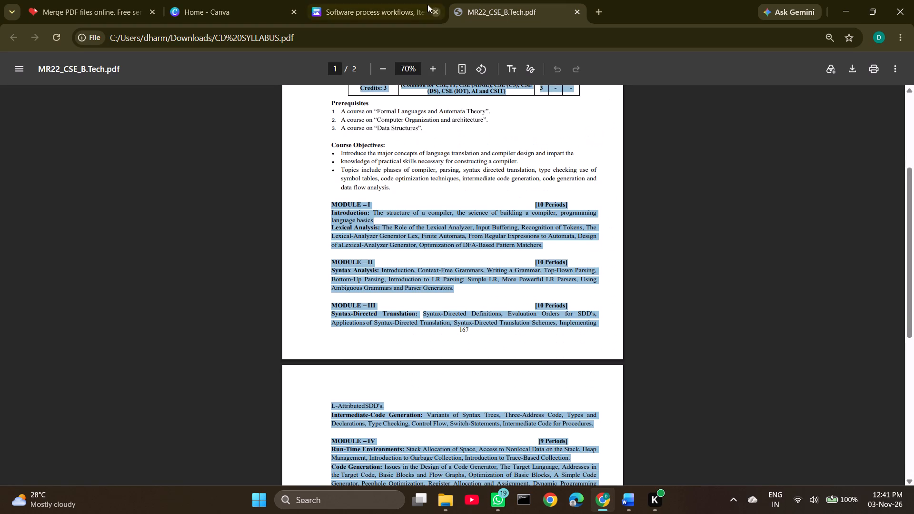
left_click(396, 5)
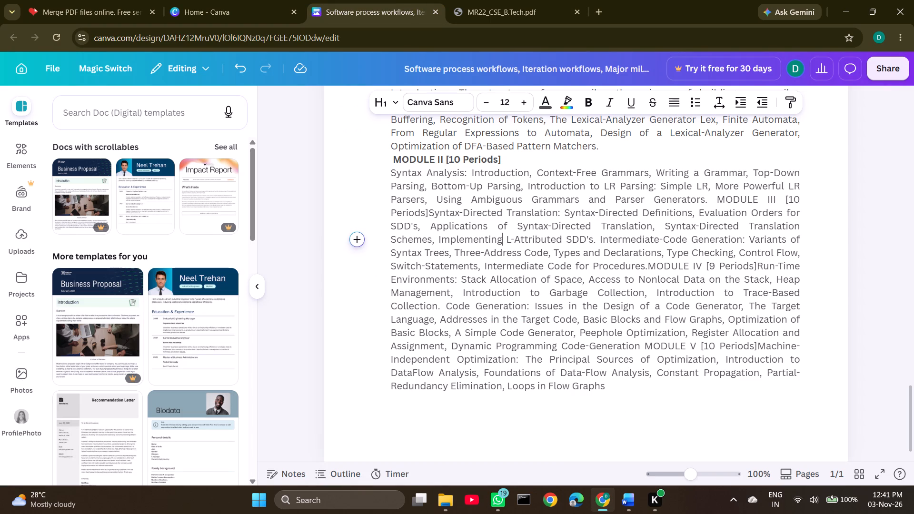
left_click(604, 235)
key("Left")
key("Return")
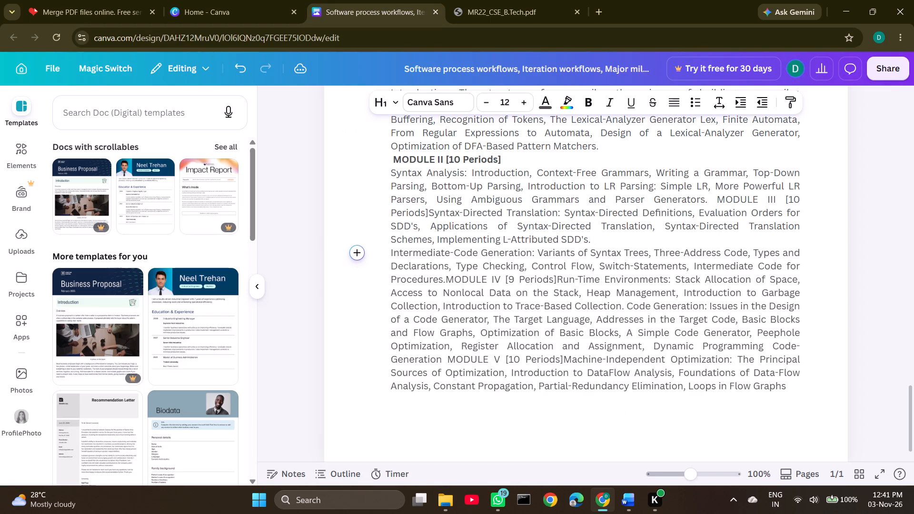
left_click_drag(532, 254, 388, 254)
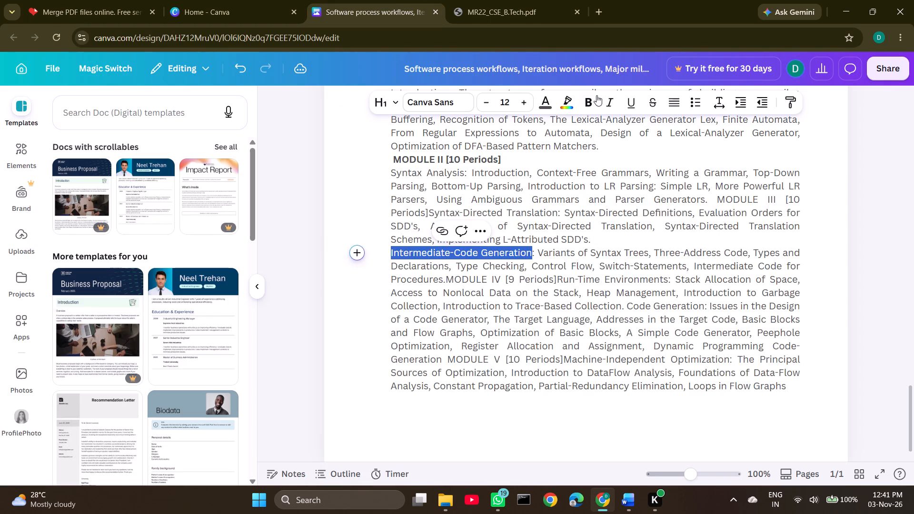
left_click(589, 104)
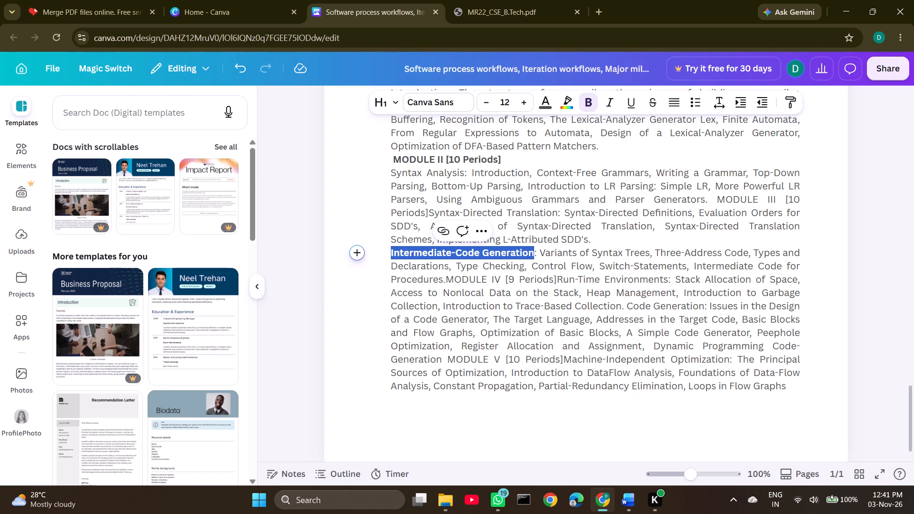
Make the Syntax Analysis subheading under CD Module II bold.
left_click_drag(462, 174, 391, 174)
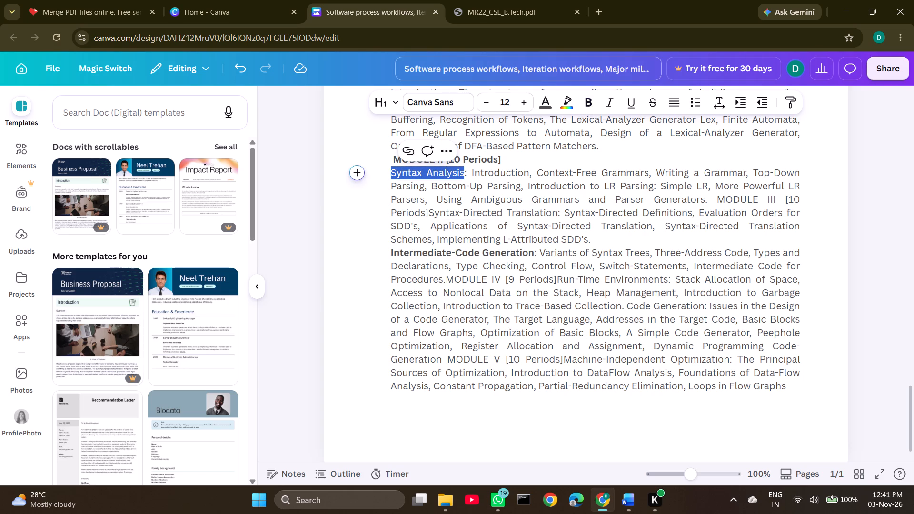
left_click(586, 101)
Following the CD syllabus PDF, start MODULE III [10 Periods] on a new line and bold it along with its Syntax-Directed Translation subheading.
left_click(523, 10)
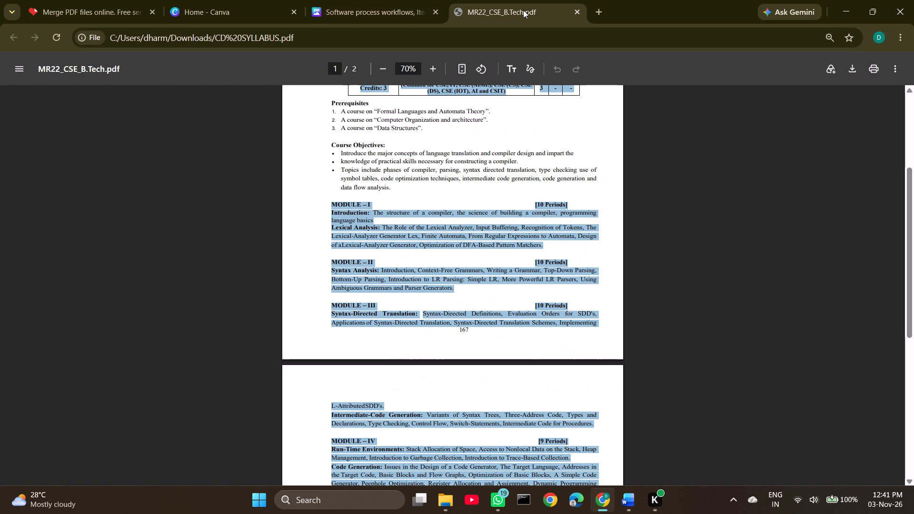
left_click(413, 3)
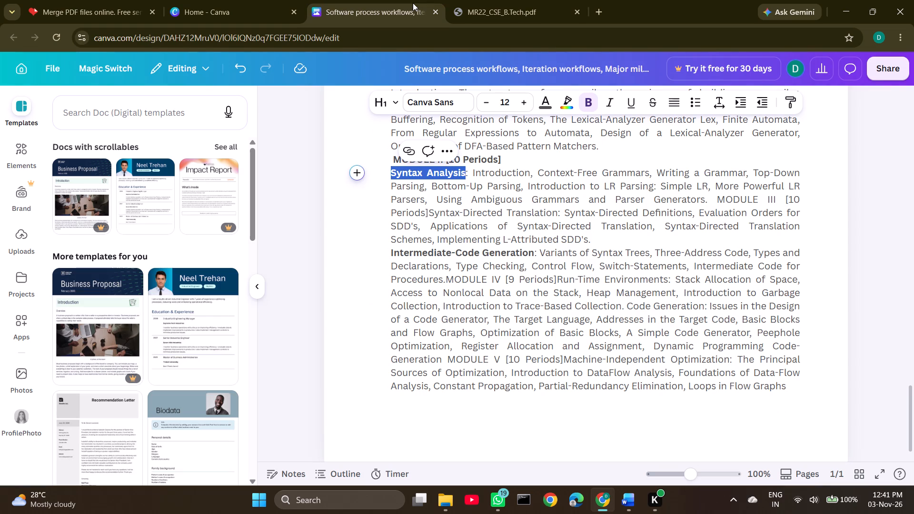
scroll(569, 173, "up", 1)
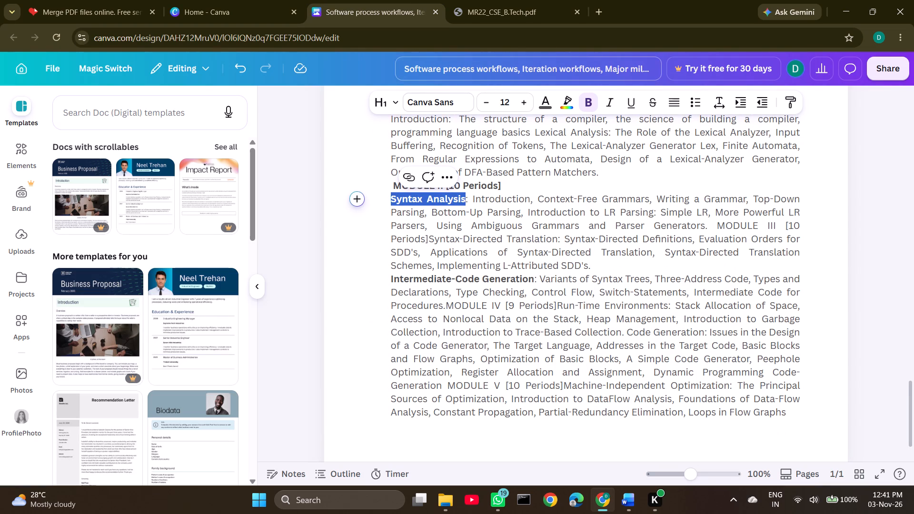
left_click(502, 10)
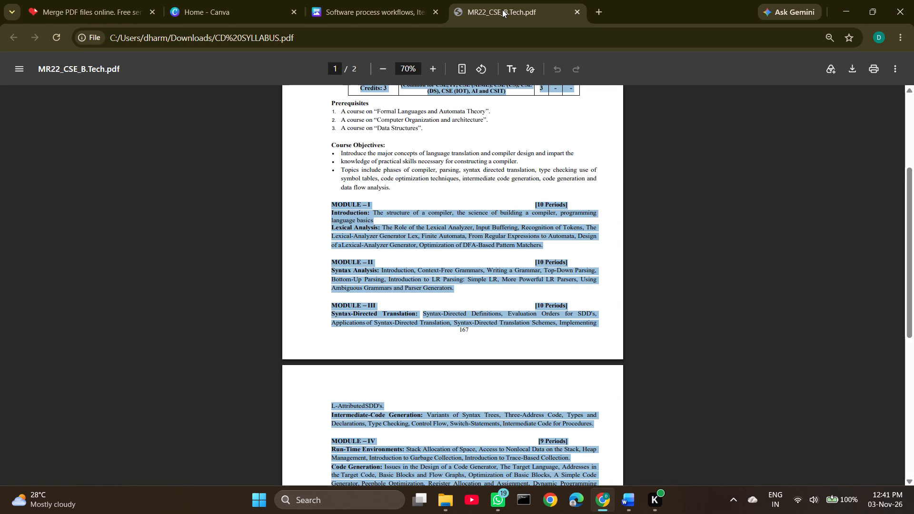
left_click(394, 10)
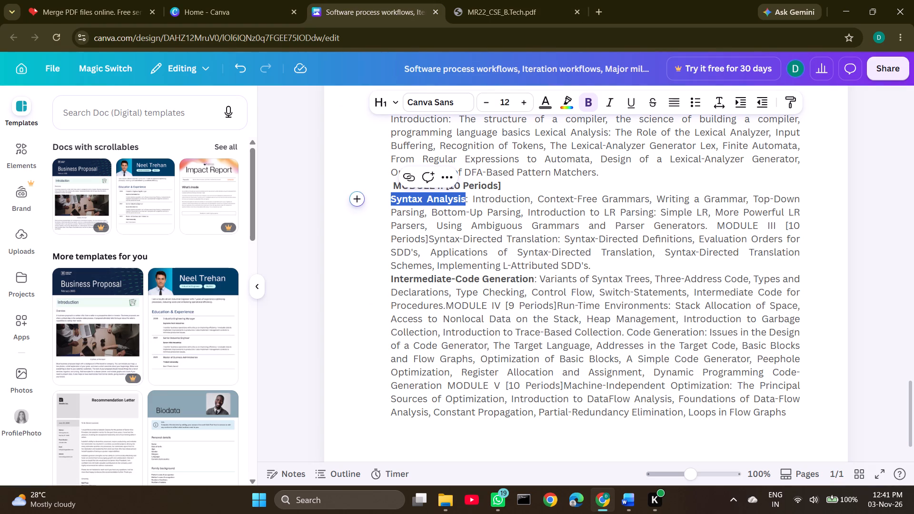
left_click(711, 231)
key("Return")
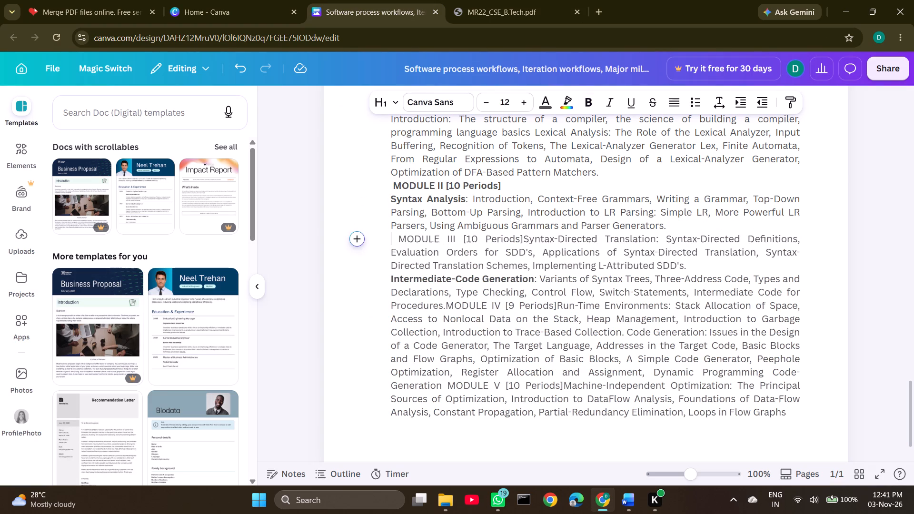
left_click_drag(524, 239, 402, 239)
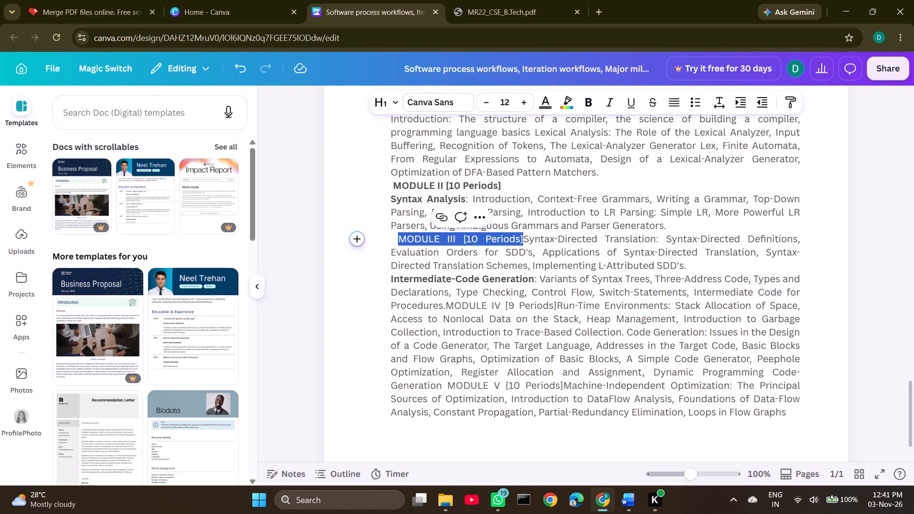
left_click(586, 102)
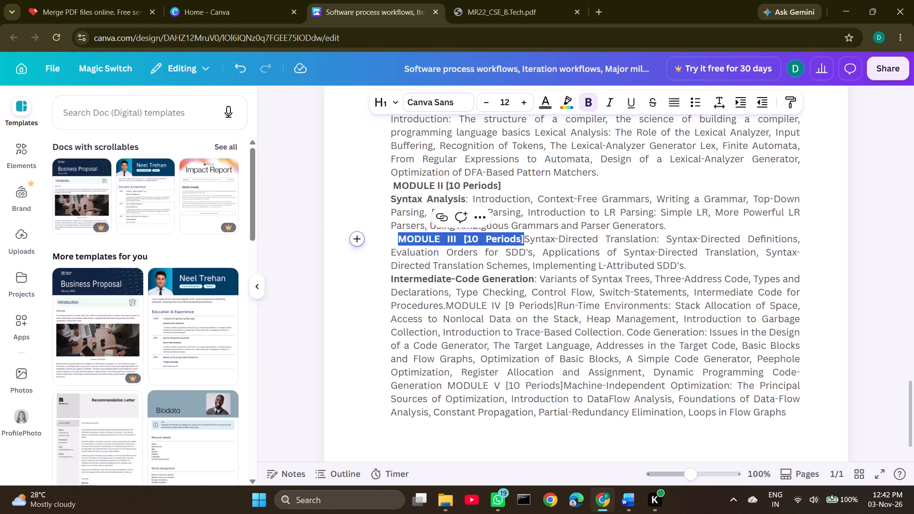
left_click_drag(656, 241, 527, 243)
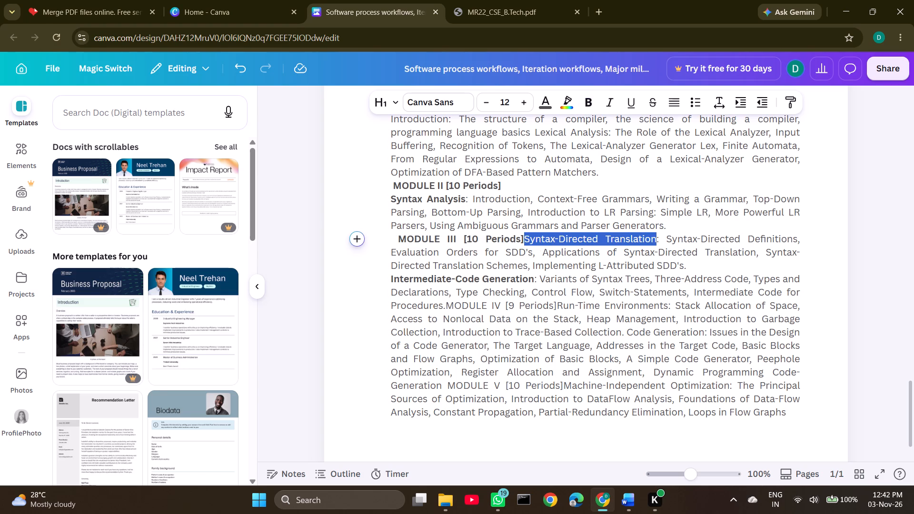
left_click_drag(527, 243, 526, 243)
left_click(592, 108)
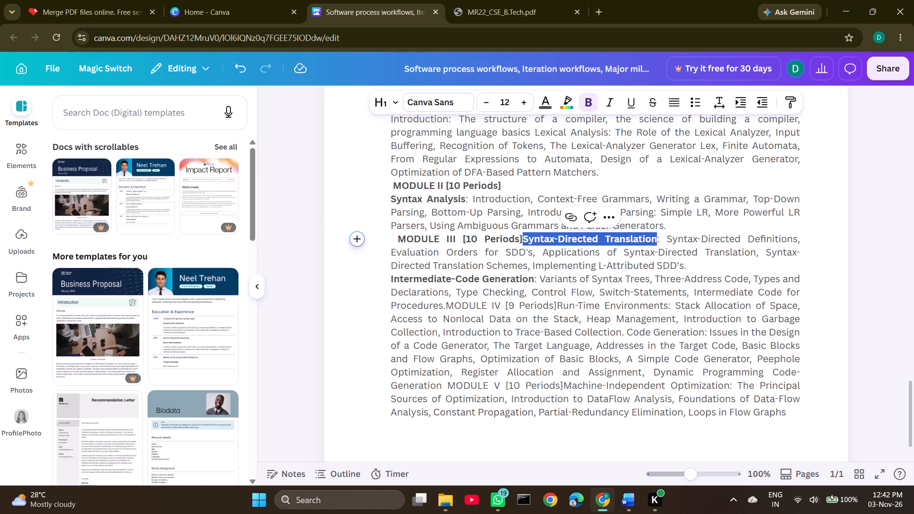
Insert a blank line above the CD MODULE III heading and remove the space in front of it.
left_click(685, 222)
key("Return")
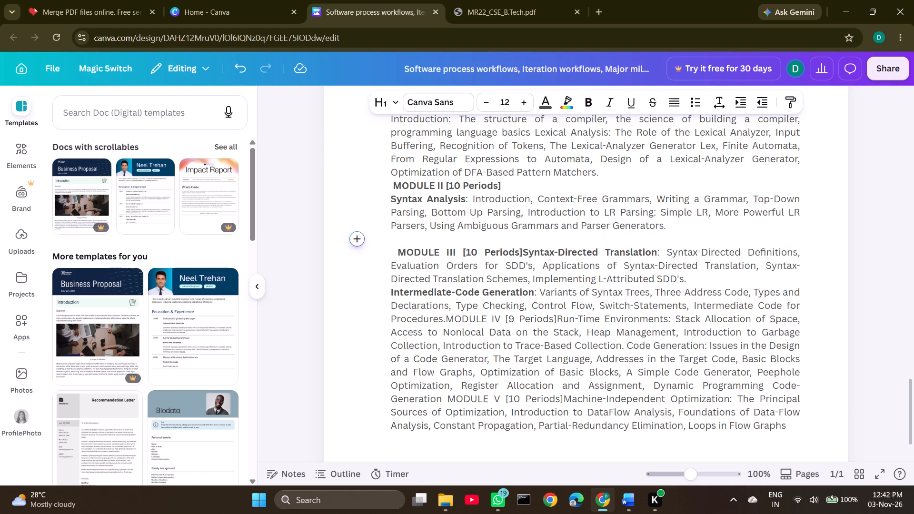
left_click(398, 253)
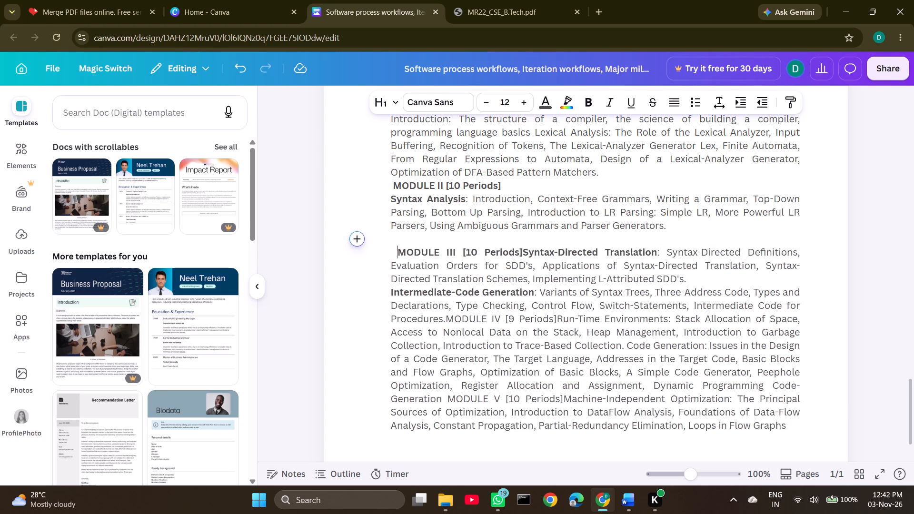
key("BackSpace")
Check the CD syllabus PDF, start MODULE IV [9 Periods] on a new line, and bold it along with its Run-Time Environments subheading.
scroll(488, 250, "down", 1)
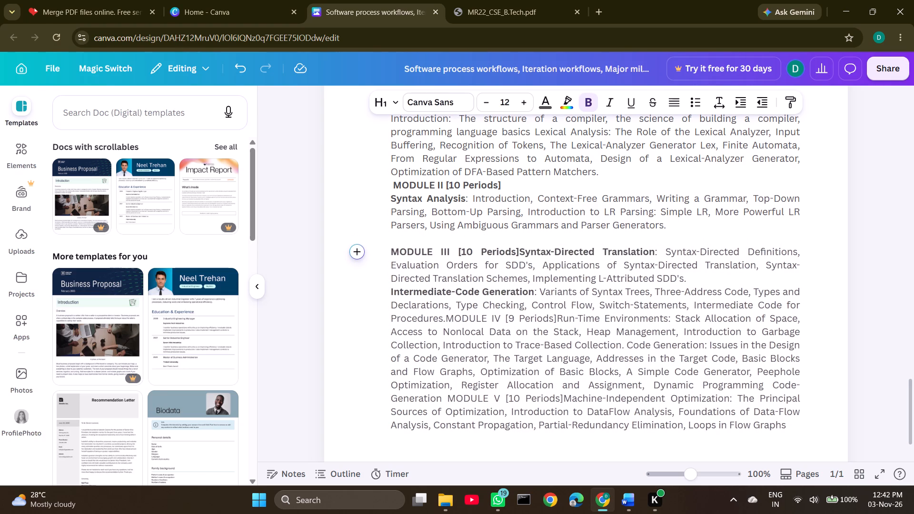
scroll(488, 250, "down", 1)
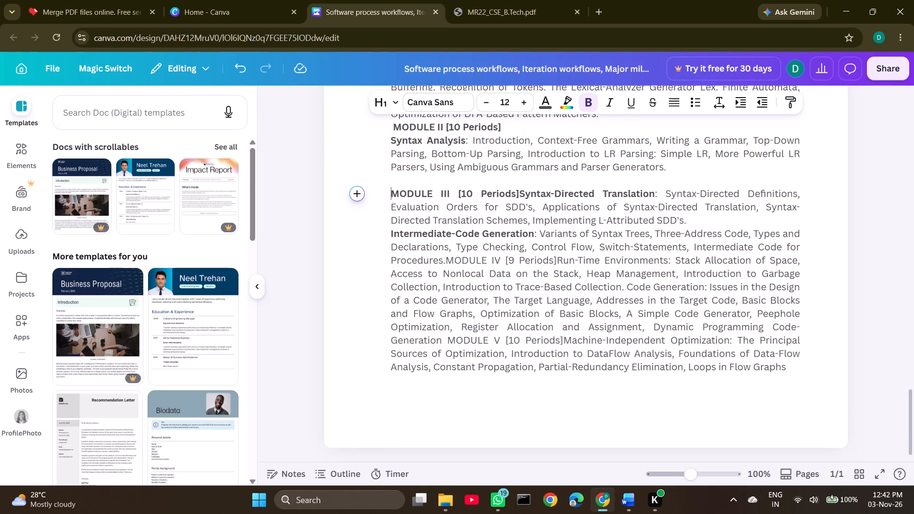
left_click(537, 8)
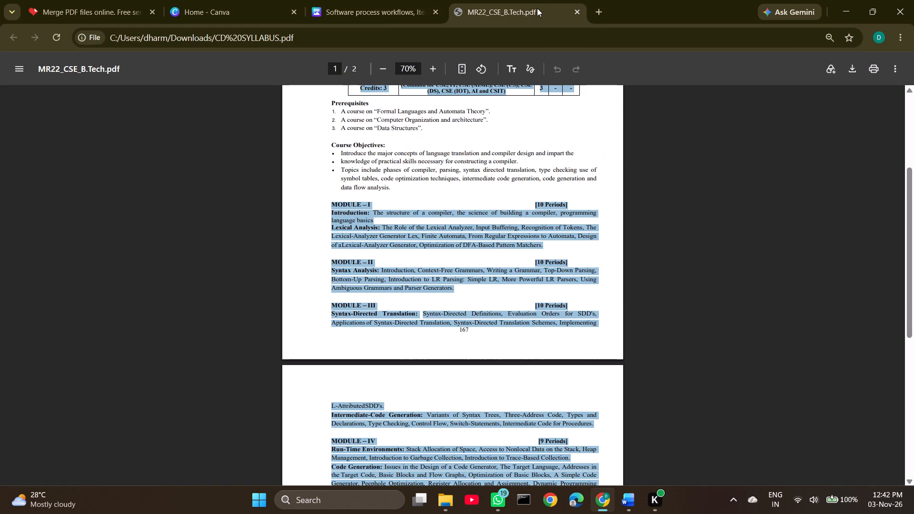
left_click(377, 2)
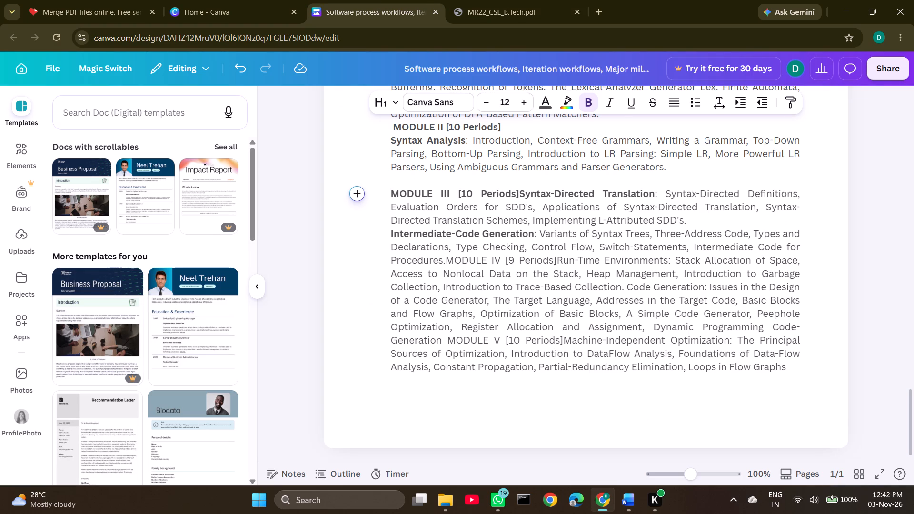
left_click(445, 259)
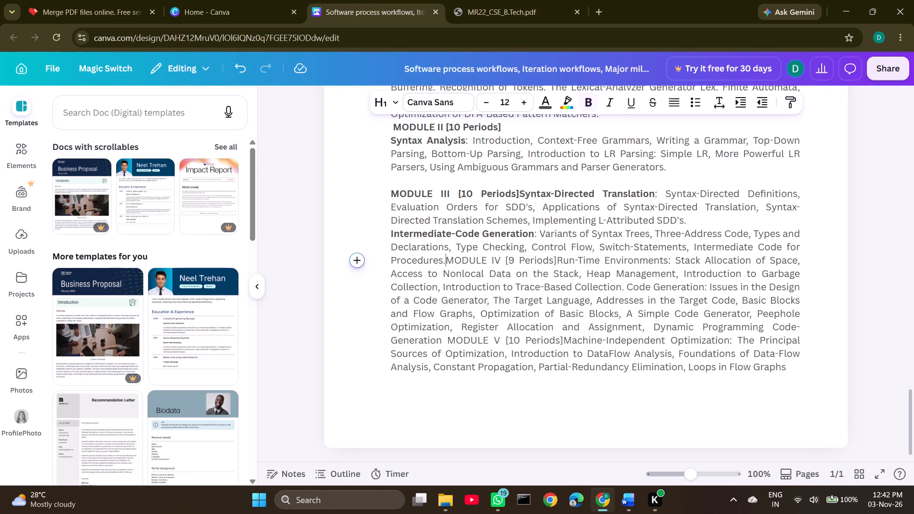
key("Return")
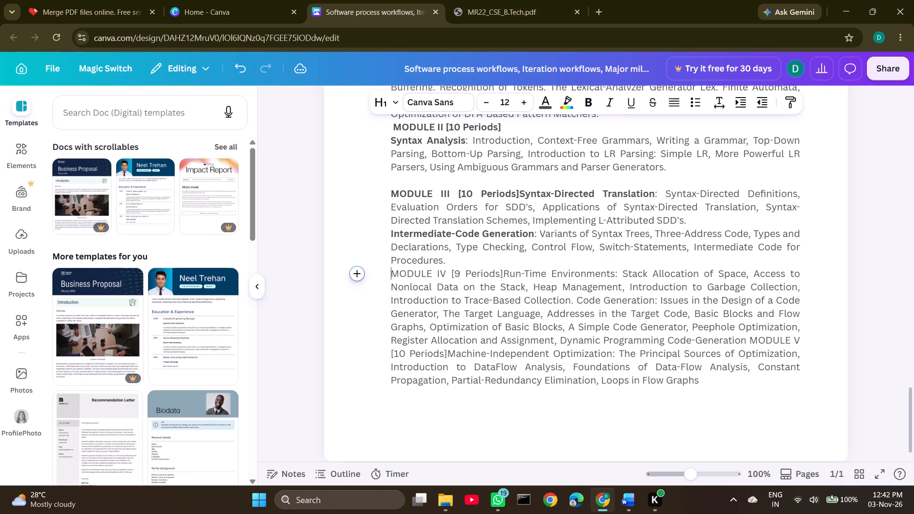
left_click_drag(501, 274, 392, 270)
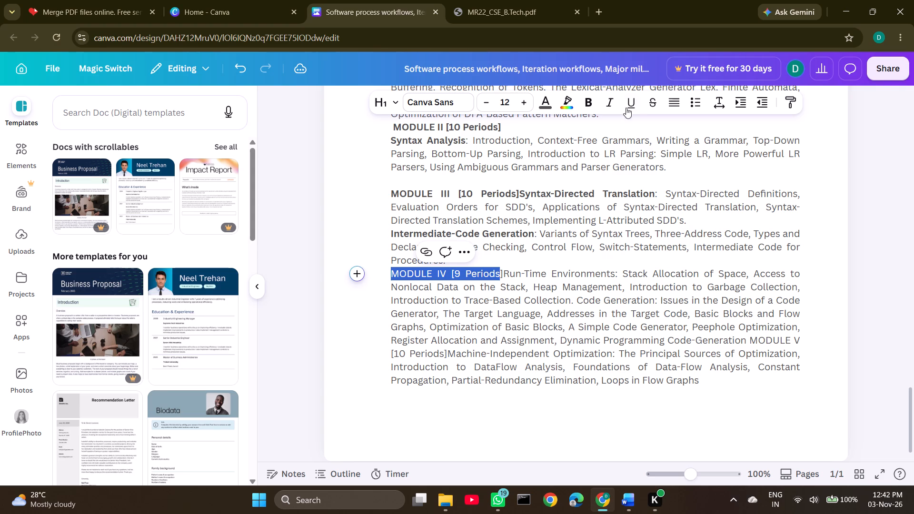
left_click(591, 105)
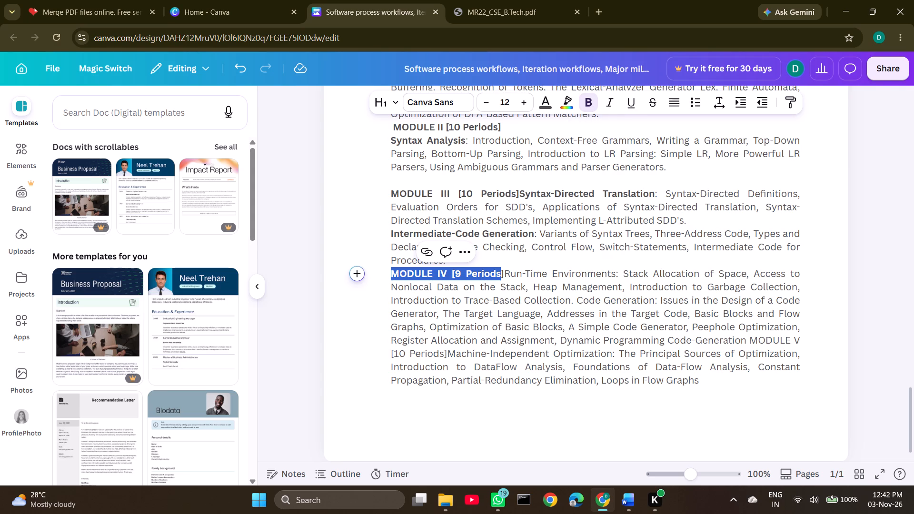
left_click_drag(616, 272, 505, 279)
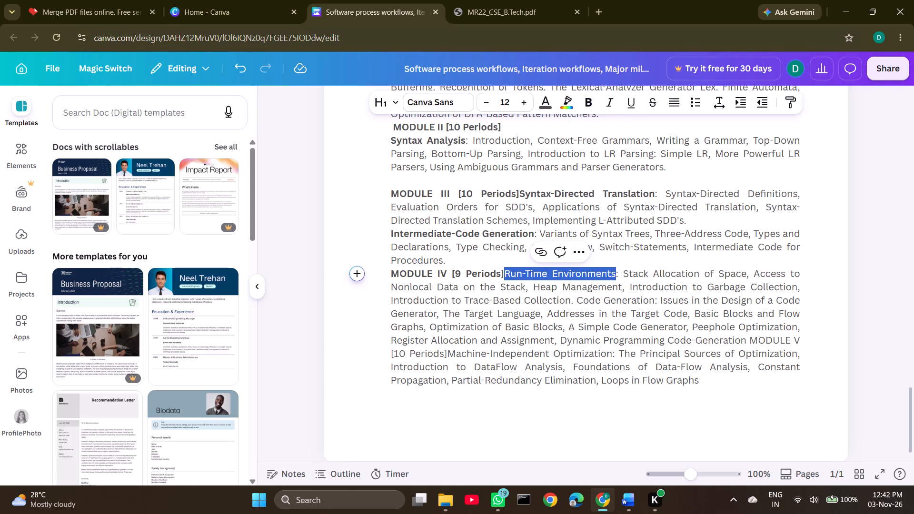
left_click(593, 99)
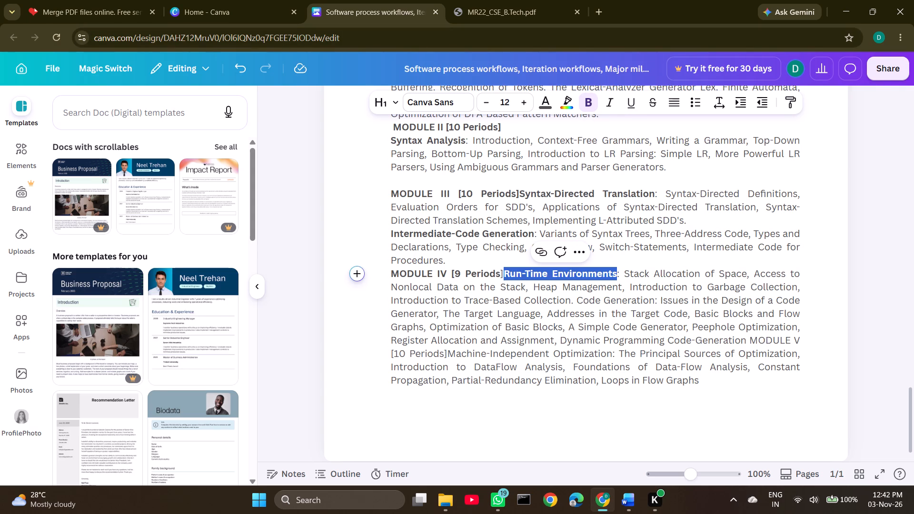
Start MODULE V [10 Periods] on a new line after Dynamic Programming Code-Generation and bold it along with its Machine-Independent Optimization subheading.
left_click(748, 343)
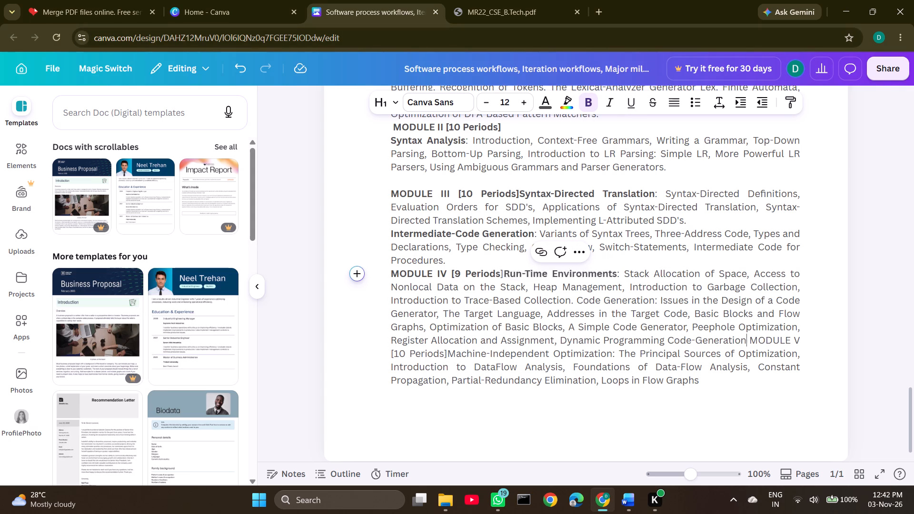
key("Return")
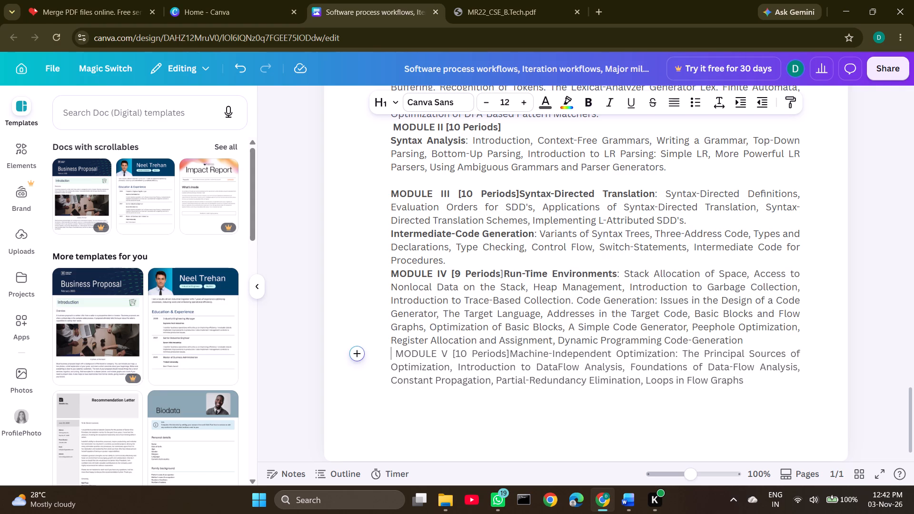
left_click_drag(675, 355, 399, 354)
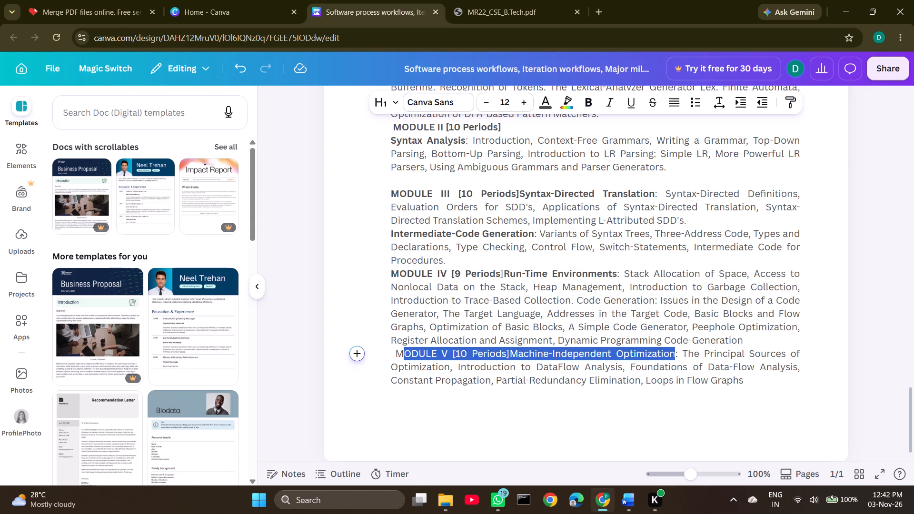
left_click_drag(399, 354, 397, 354)
left_click(590, 104)
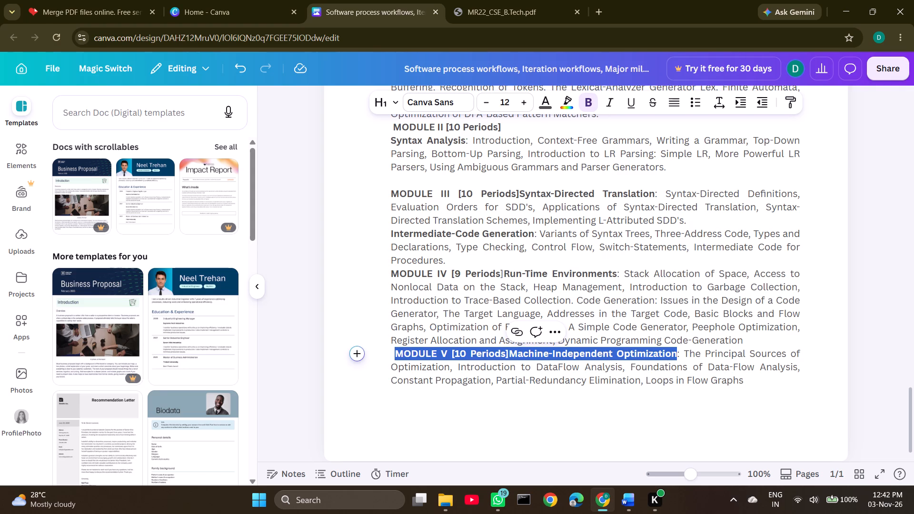
Insert a blank line between the end of the CD Module IV text and the MODULE V heading.
left_click(751, 334)
left_click(744, 339)
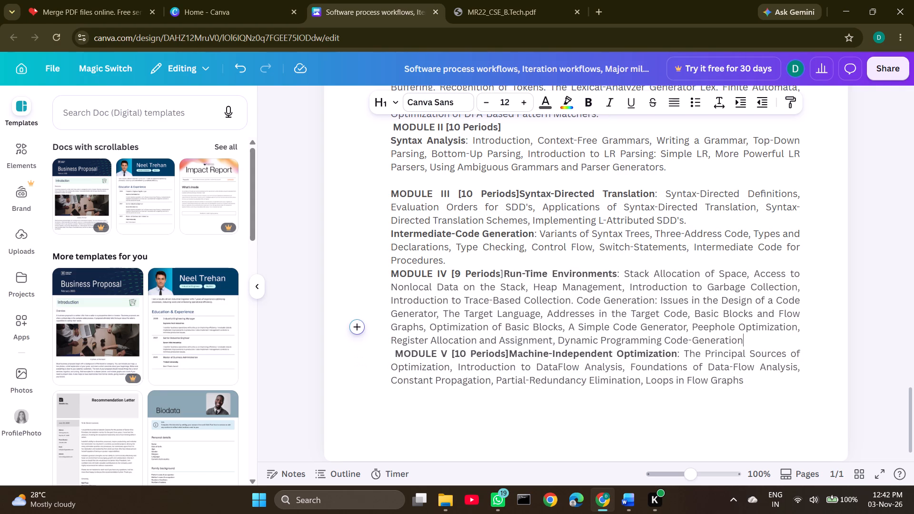
key("Return")
Check the Module IV and V subheadings in the CD syllabus PDF and make the Code Generation subheading under CD Module IV bold.
scroll(697, 378, "down", 1)
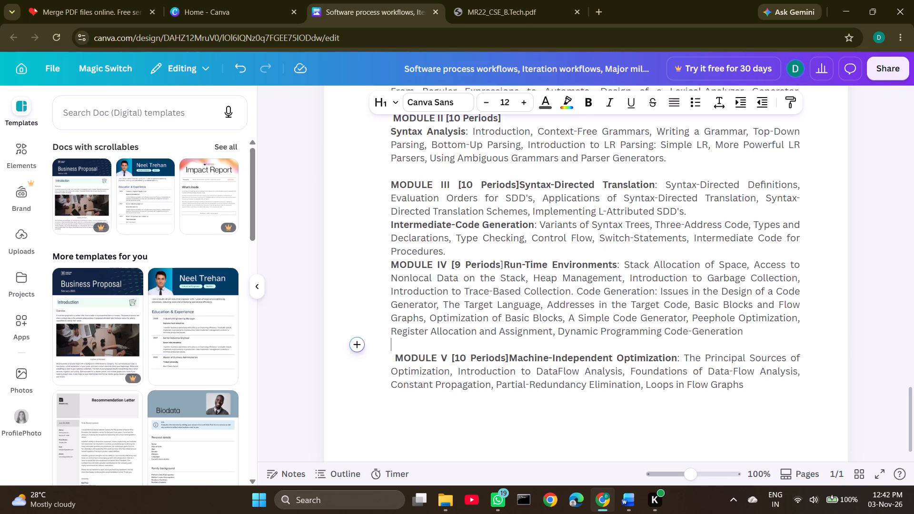
scroll(697, 378, "down", 1)
left_click(475, 12)
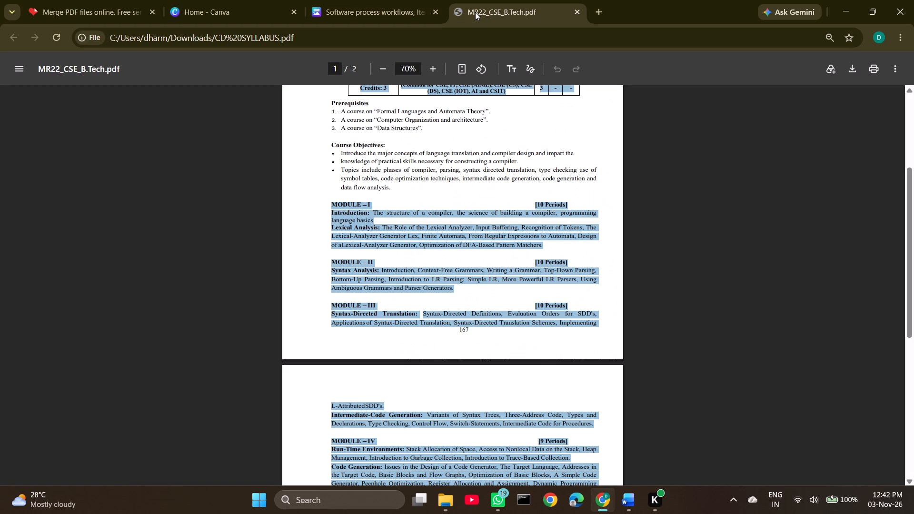
scroll(537, 361, "down", 2)
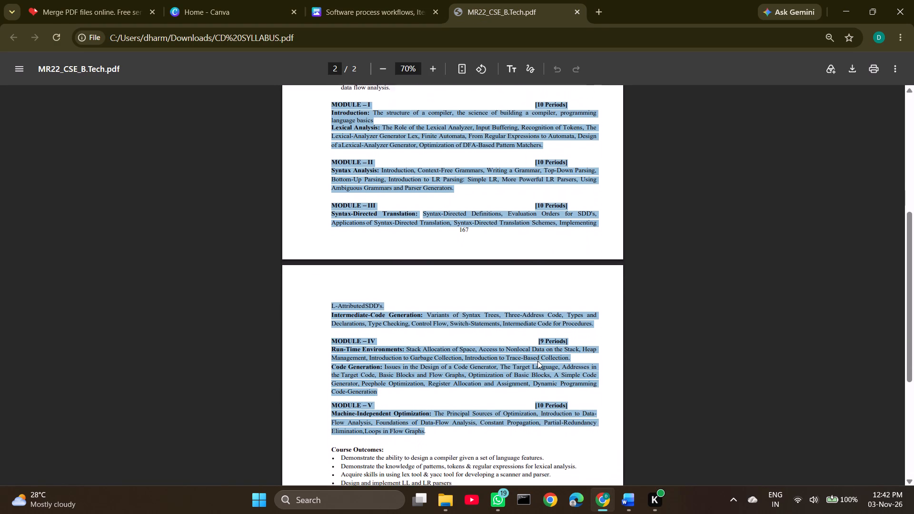
scroll(537, 361, "down", 1)
left_click(524, 416)
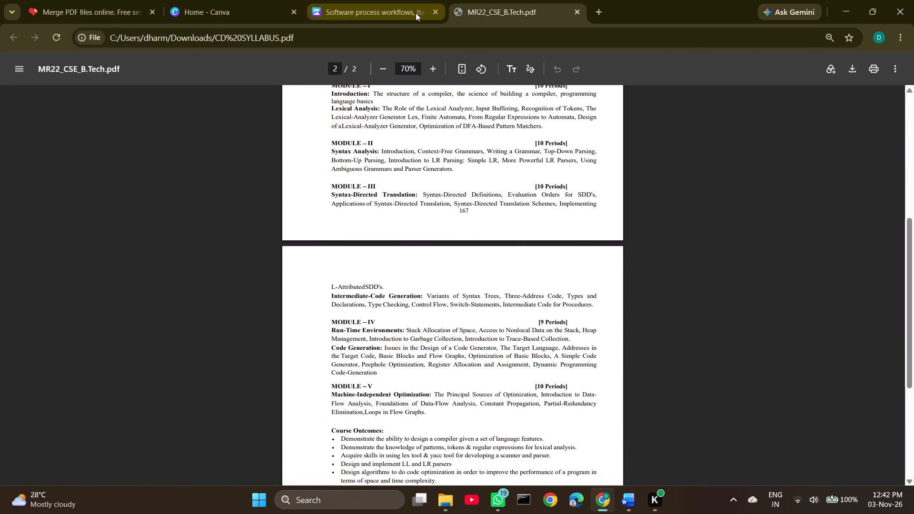
left_click(416, 13)
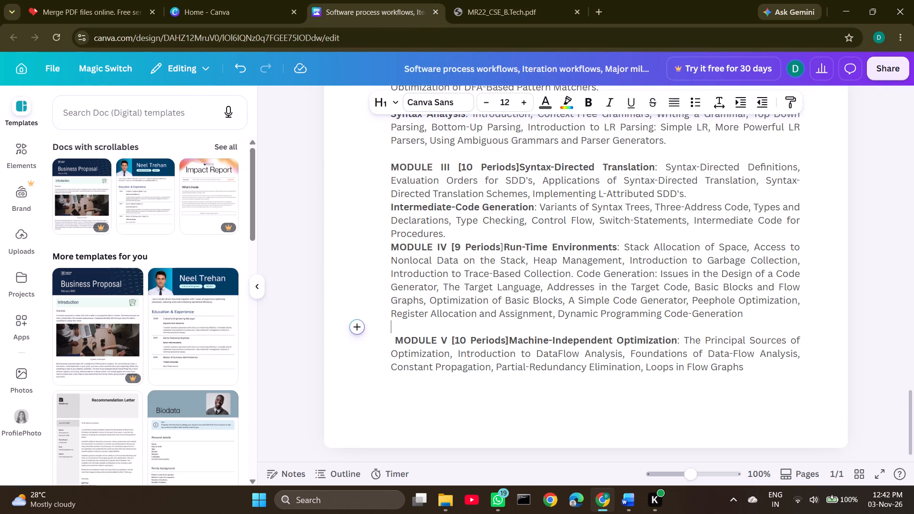
left_click_drag(578, 275, 639, 272)
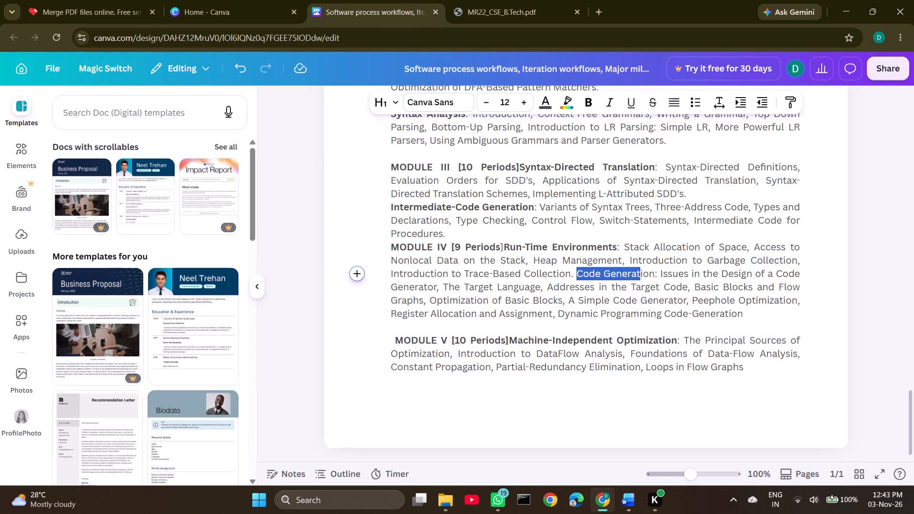
left_click_drag(639, 272, 654, 272)
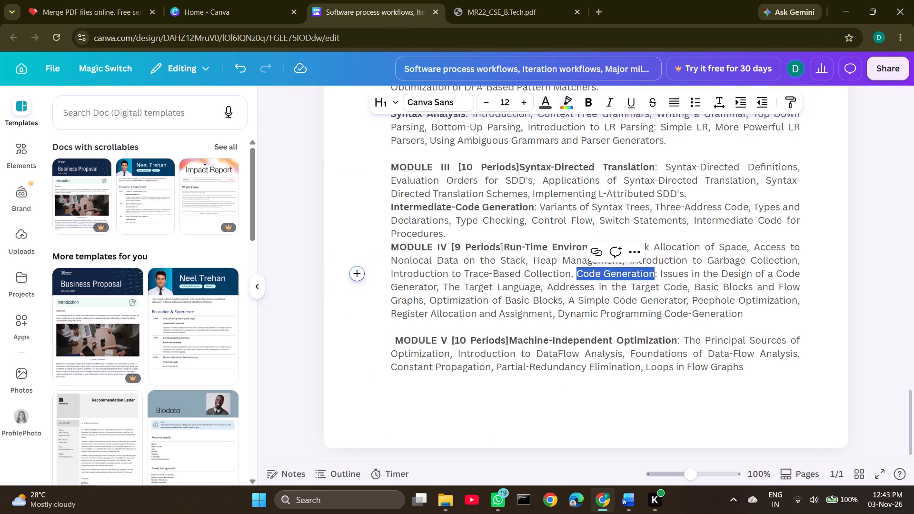
left_click(588, 105)
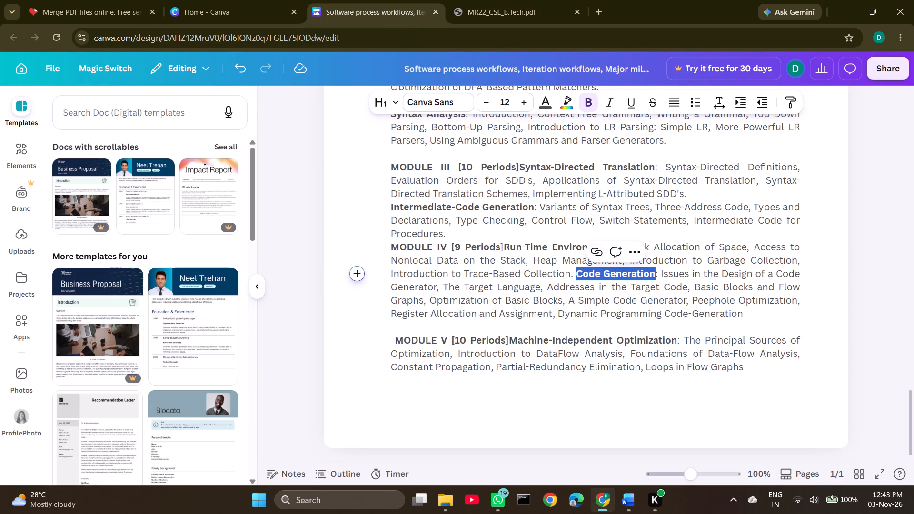
Start the Code Generation subheading of CD Module IV on a new line.
left_click(577, 277)
key("Return")
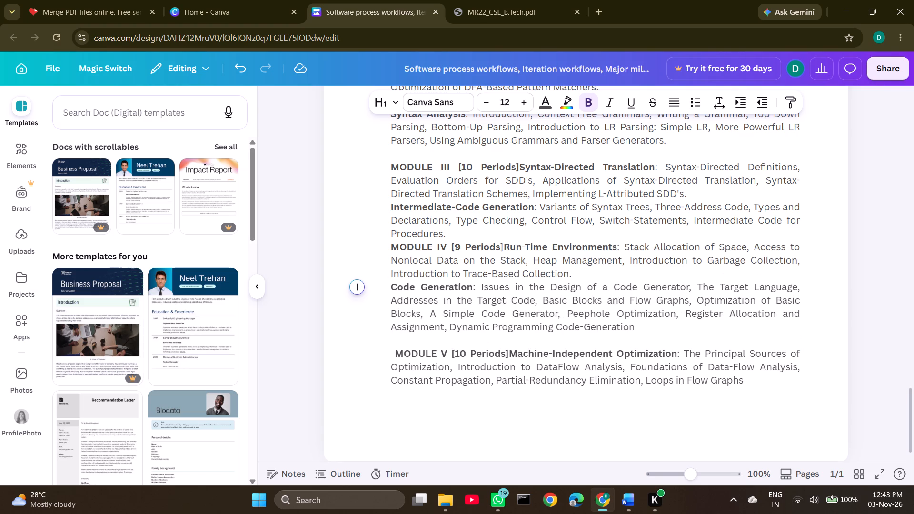
Compare CD Modules III to V in the syllabus PDF with the Canva document and review the document's earlier course sections.
left_click(486, 16)
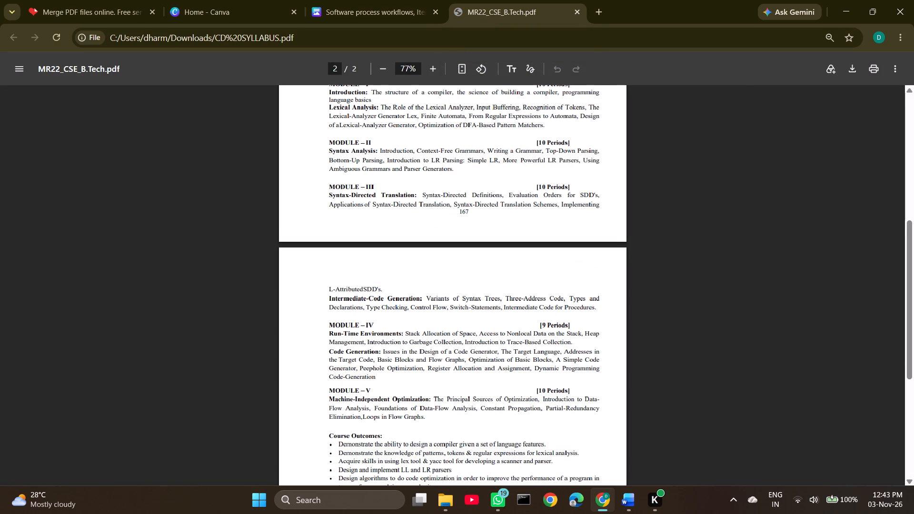
scroll(523, 253, "down", 1)
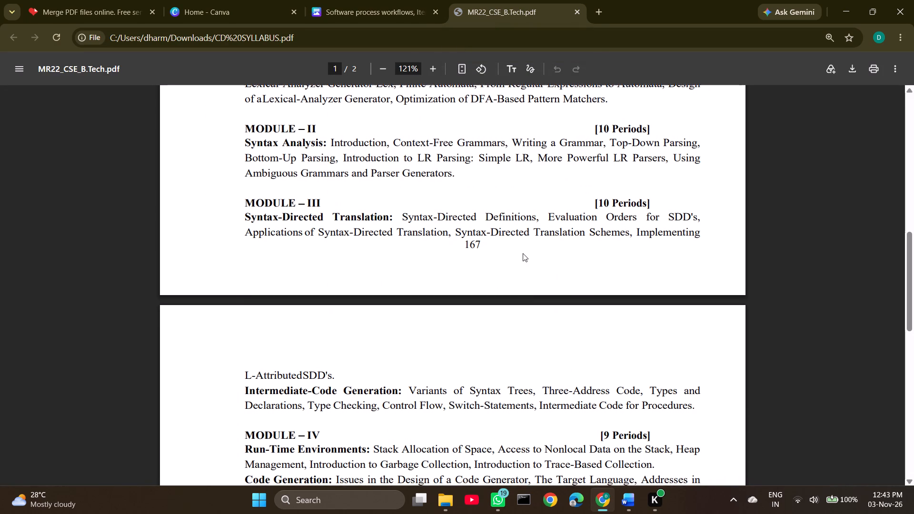
scroll(523, 253, "down", 2)
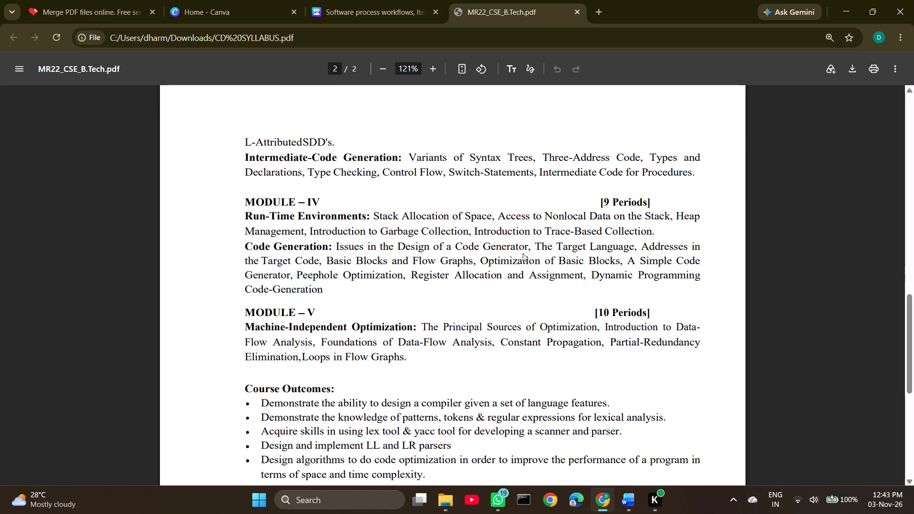
left_click(406, 6)
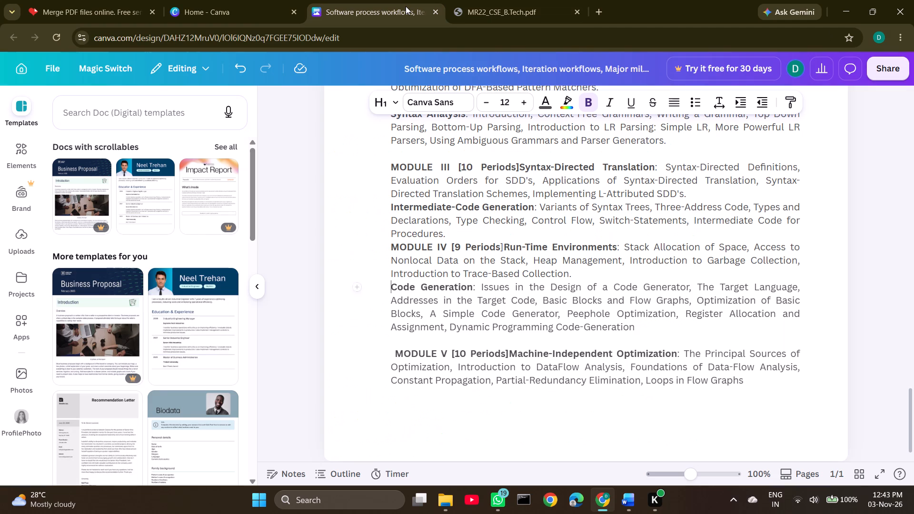
scroll(669, 318, "up", 5)
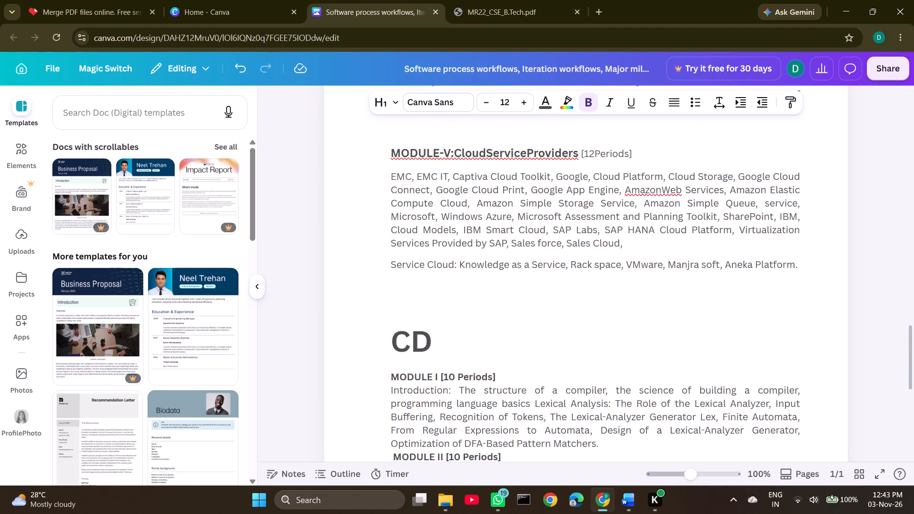
scroll(669, 318, "up", 11)
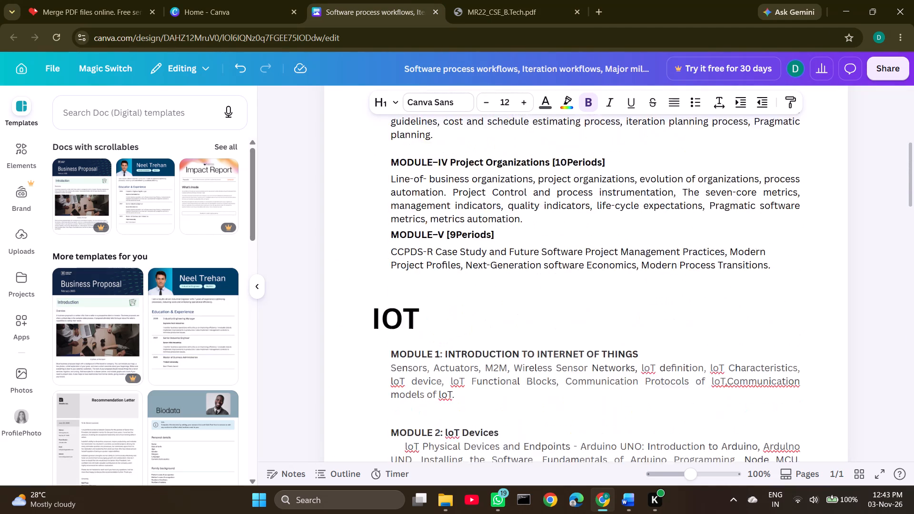
scroll(669, 318, "up", 5)
scroll(669, 318, "down", 18)
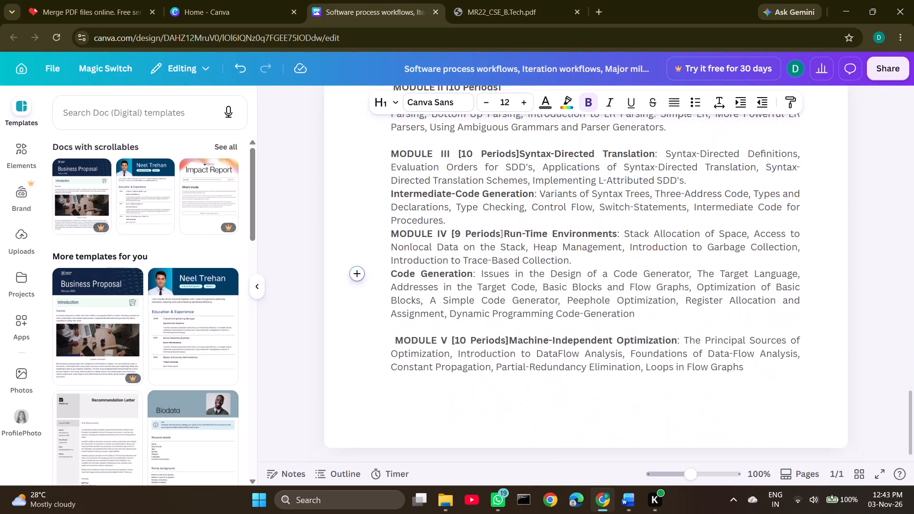
Open CNS_Syllabus from the Downloads folder and copy its text from MODULE I through the end of MODULE V.
left_click(443, 509)
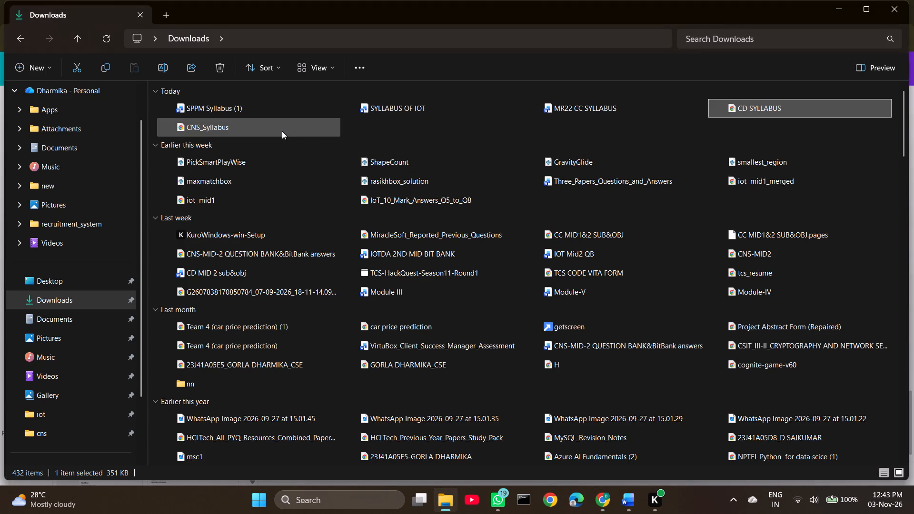
double_click(282, 131)
scroll(507, 245, "down", 1)
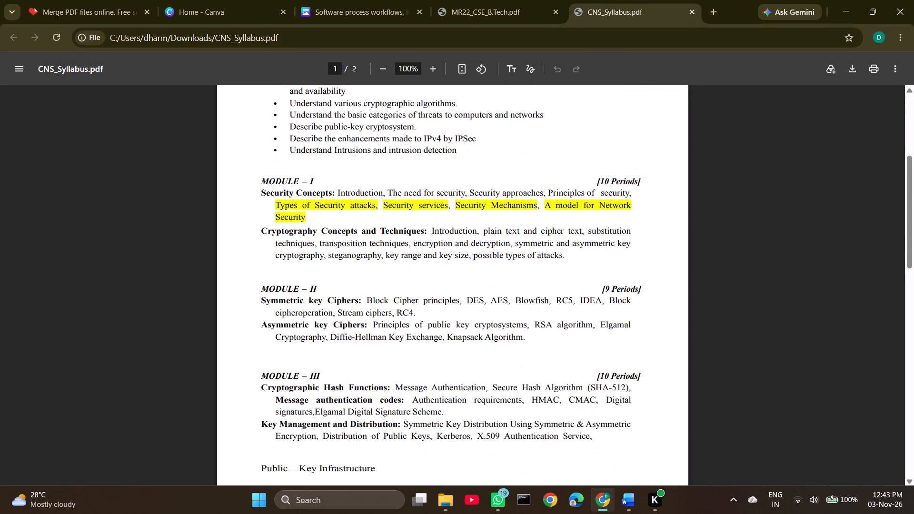
scroll(507, 245, "down", 1)
left_click_drag(258, 281, 539, 340)
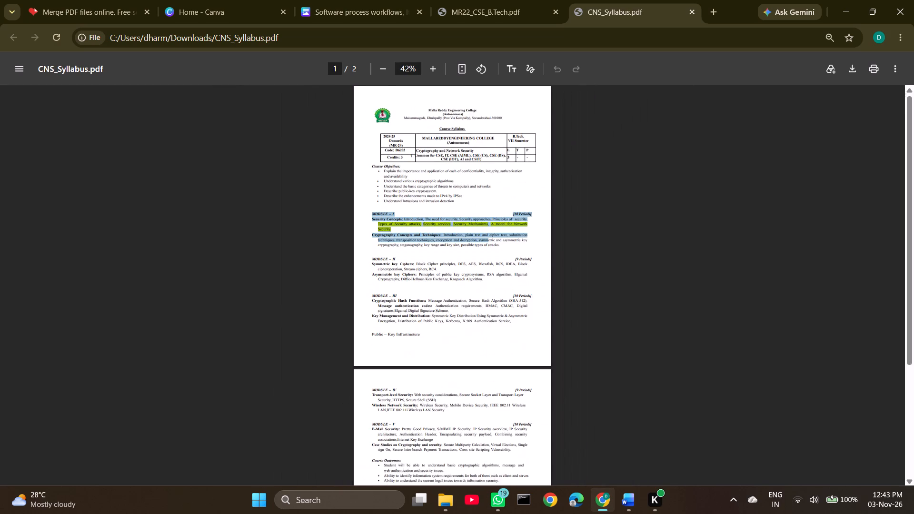
scroll(539, 340, "down", 2)
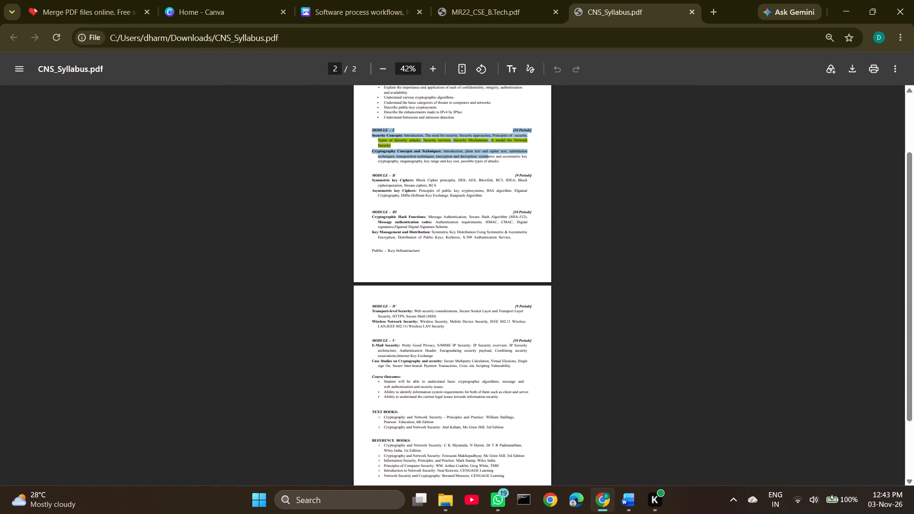
left_click_drag(370, 128, 518, 361)
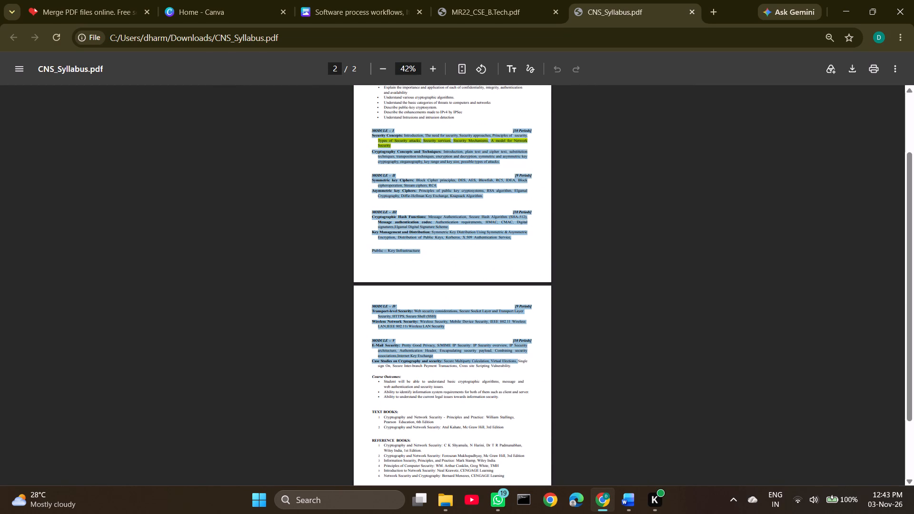
left_click_drag(518, 361, 510, 366)
key("ctrl+c")
scroll(510, 366, "up", 5)
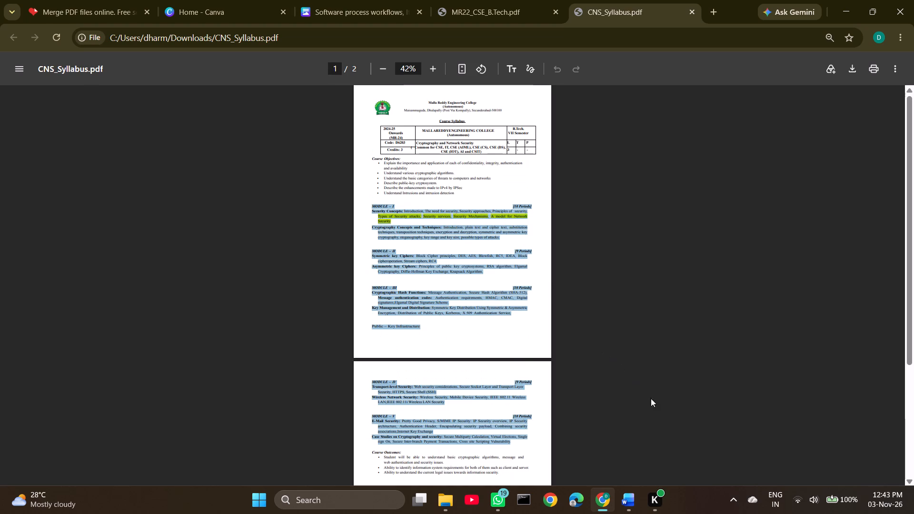
Add the title CNS below the CD syllabus in the Canva document and paste the copied module text under it.
left_click(383, 4)
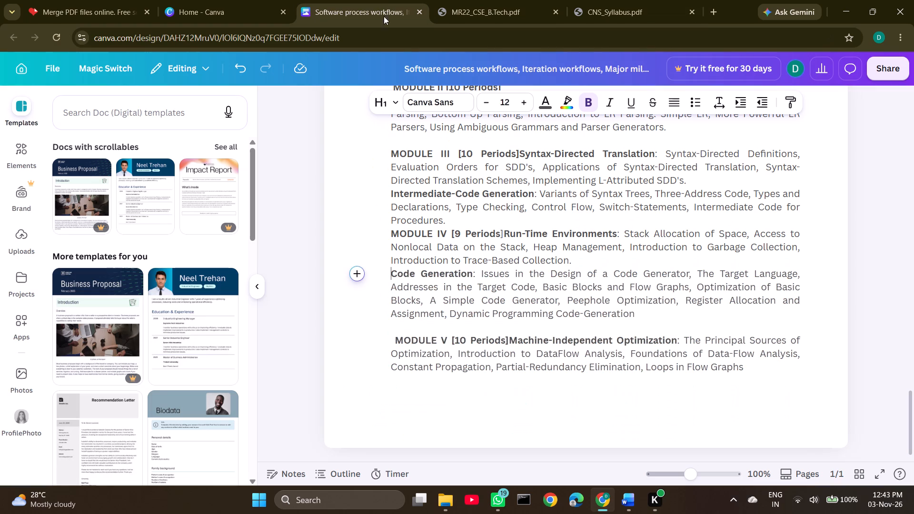
left_click(756, 373)
key("Return")
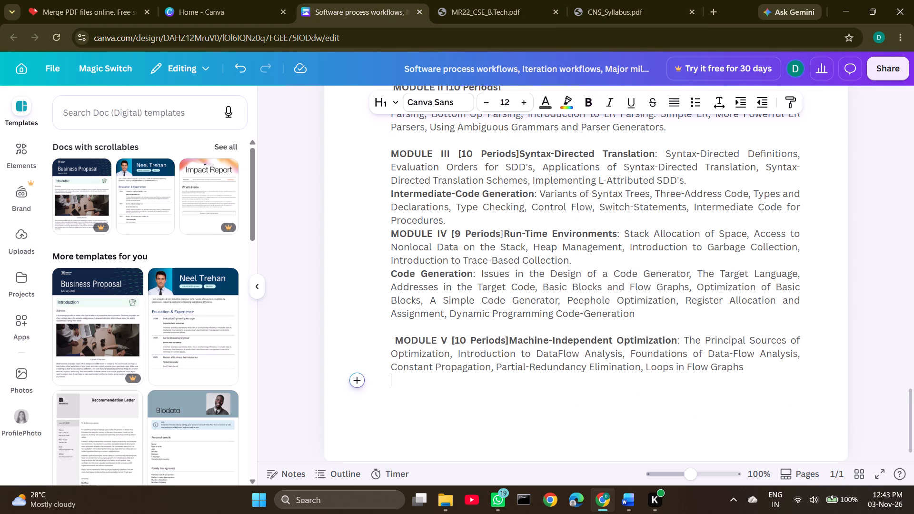
key("Return")
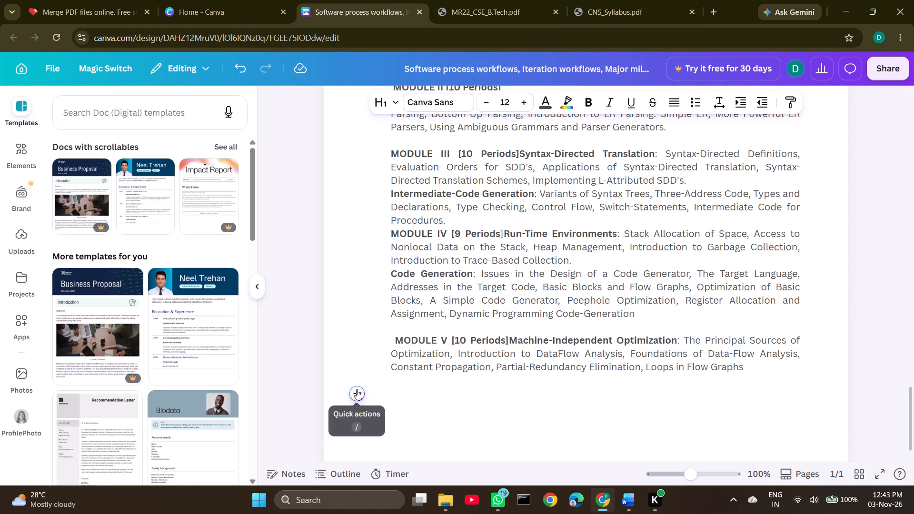
left_click(357, 389)
left_click(427, 361)
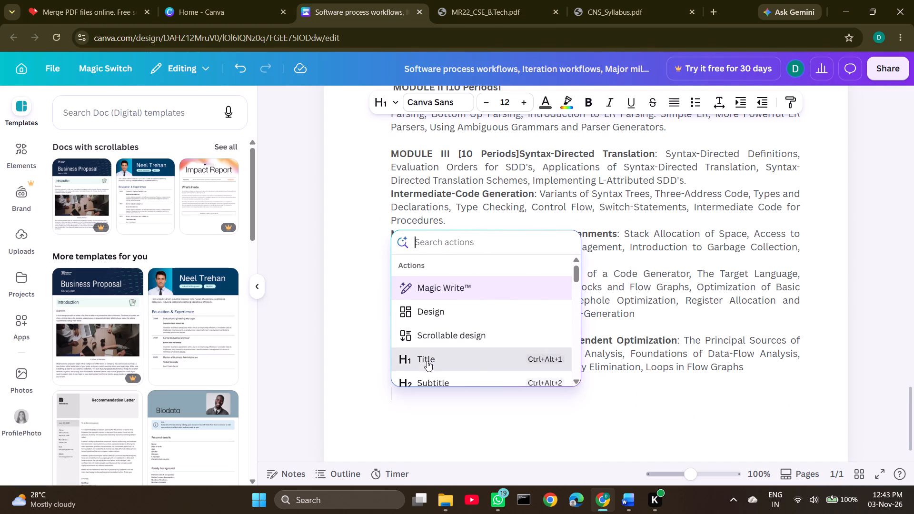
type("CNS")
key("Return")
key("ctrl+v")
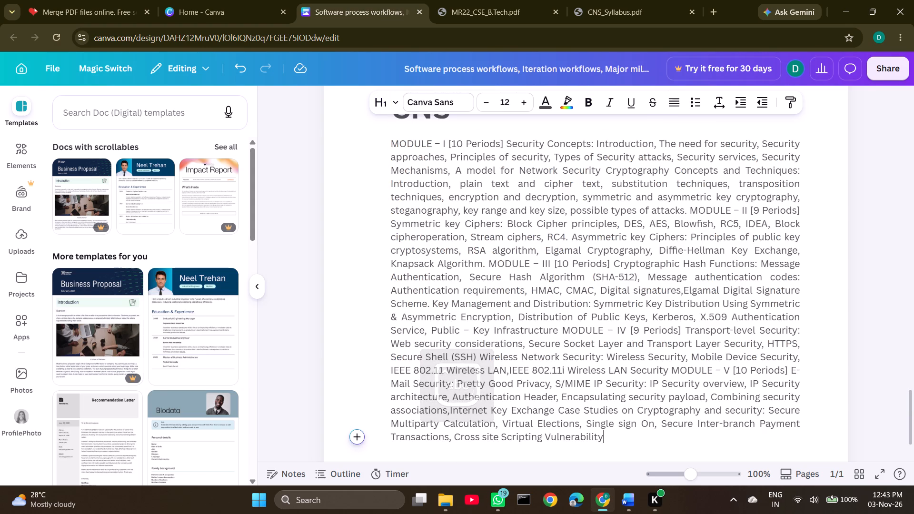
Bold the MODULE – I [10 Periods] heading of CNS together with its Security Concepts subheading.
left_click(587, 145)
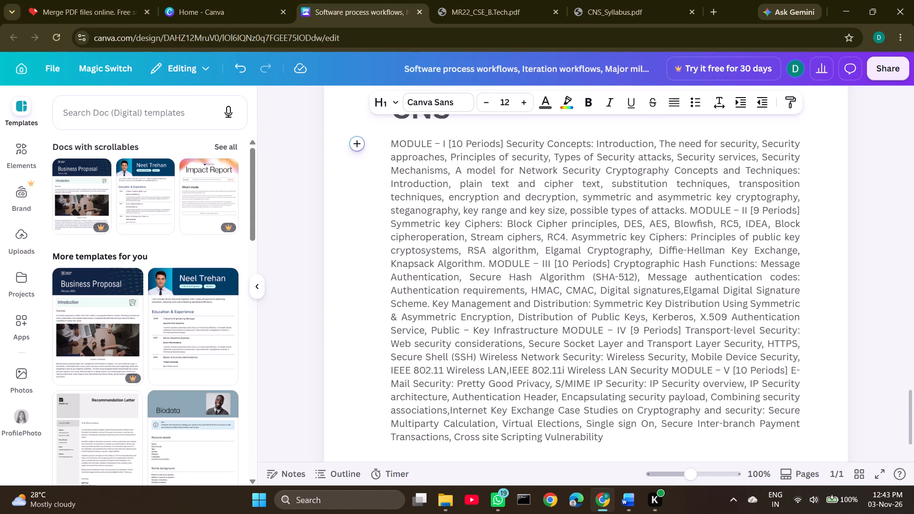
left_click_drag(390, 144, 568, 149)
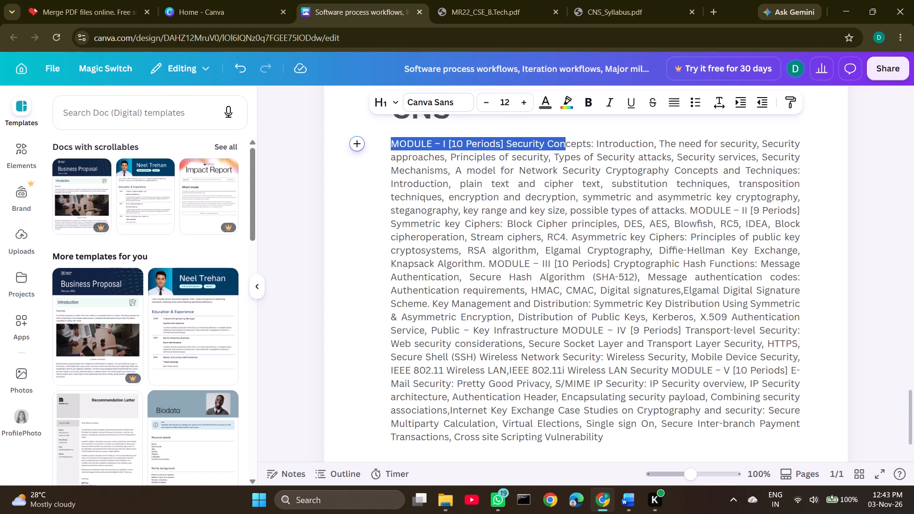
left_click_drag(568, 149, 594, 148)
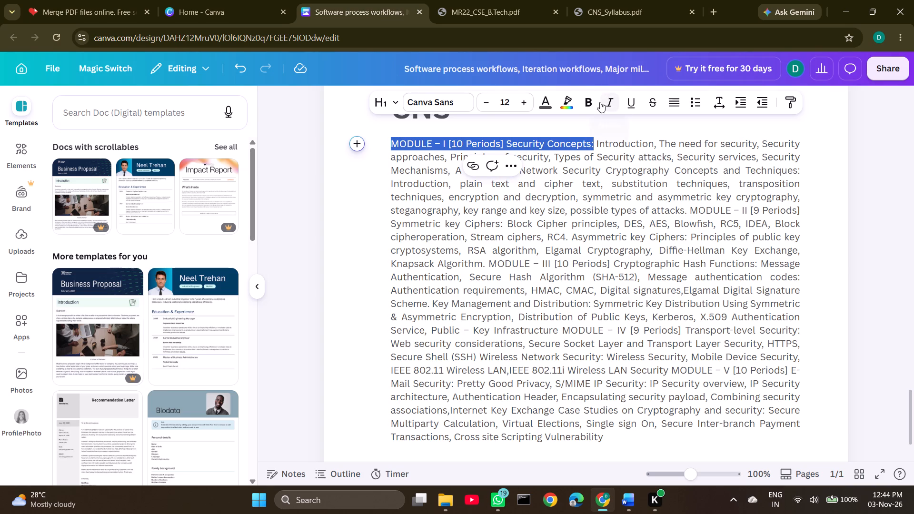
left_click(592, 106)
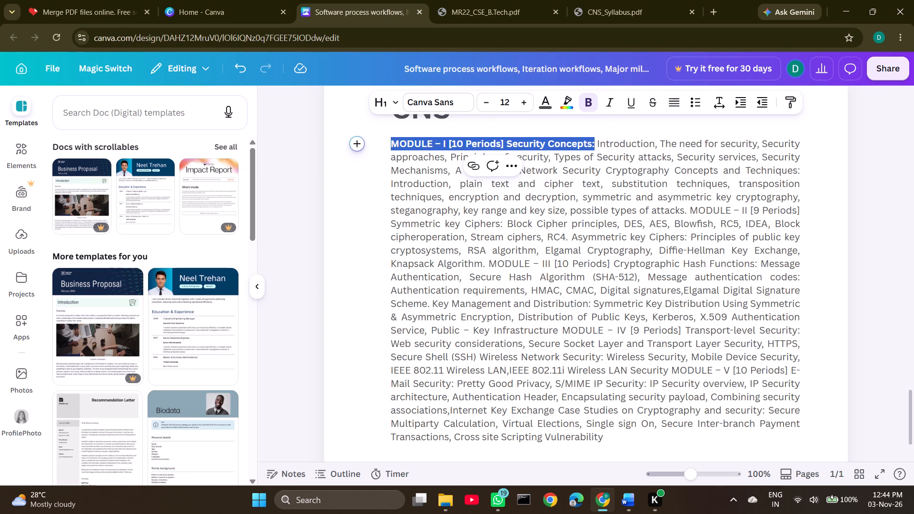
Start CNS MODULE – II [9 Periods] on a new line and bold it along with its Symmetric key Ciphers subheading.
left_click(689, 214)
key("Return")
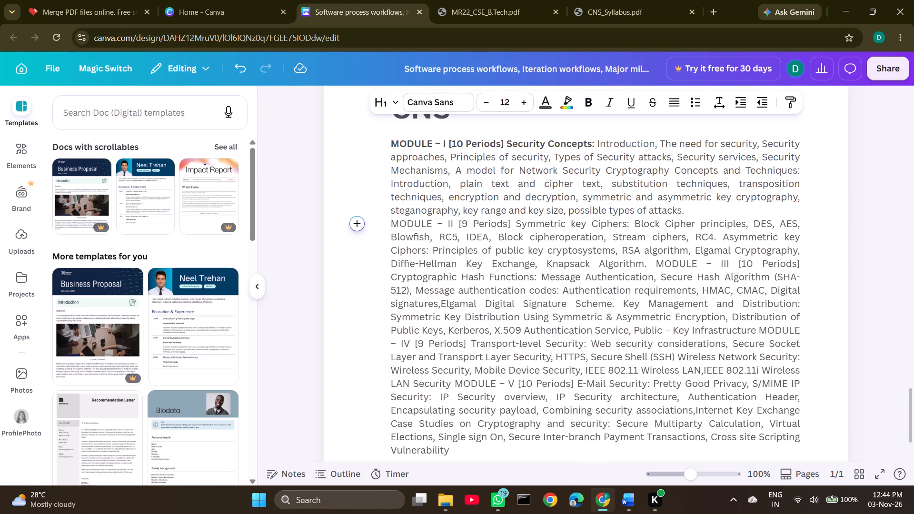
left_click_drag(626, 224, 379, 225)
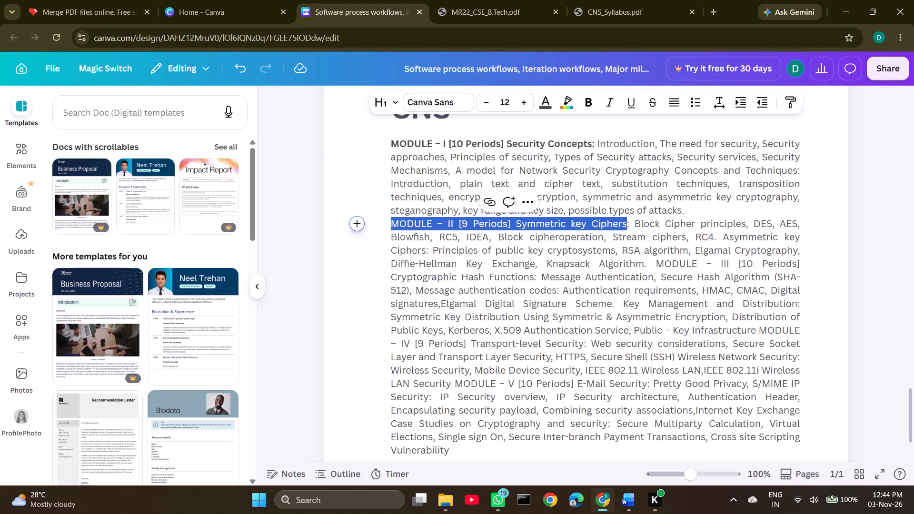
left_click(586, 103)
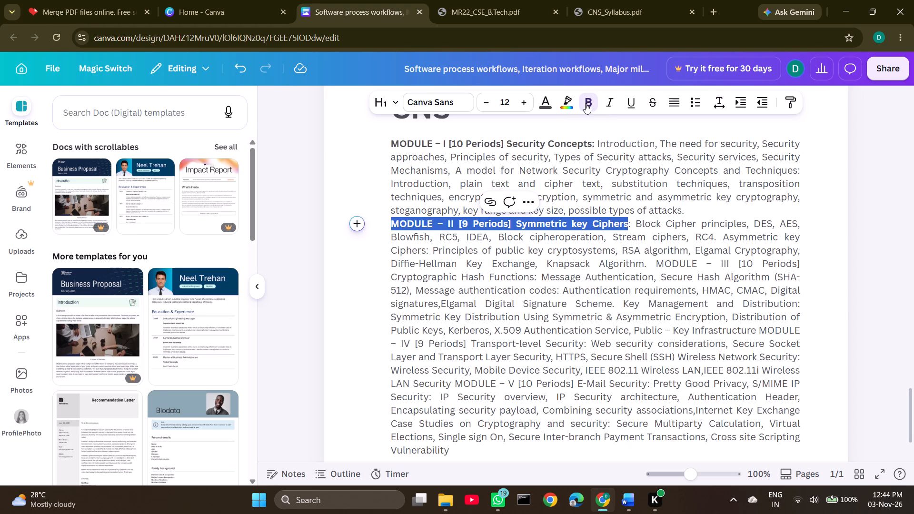
Start CNS MODULE – III [10 Periods] on a new line and bold it along with its Cryptographic Hash Functions subheading.
left_click(656, 263)
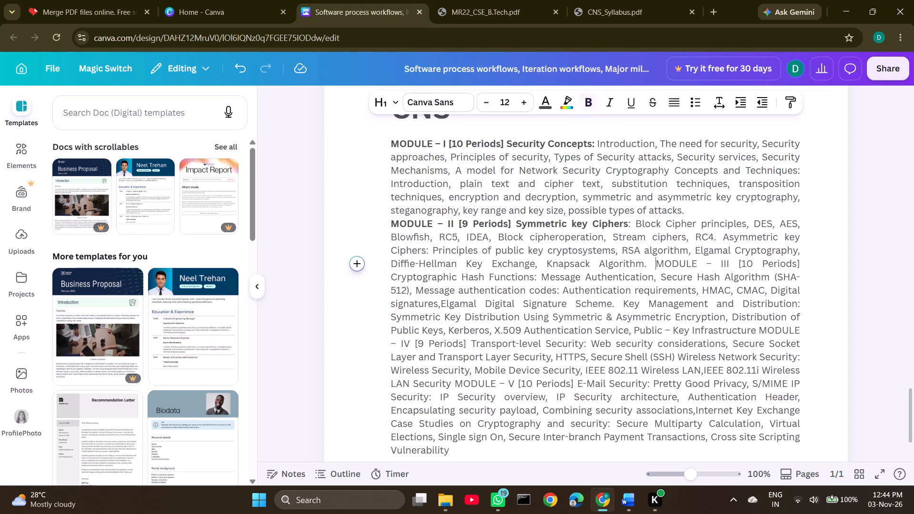
key("Return")
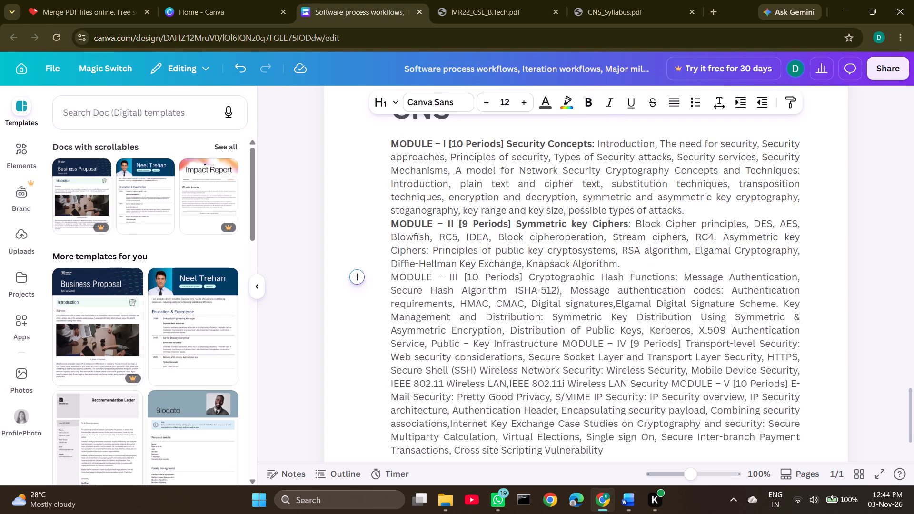
left_click_drag(673, 276, 453, 278)
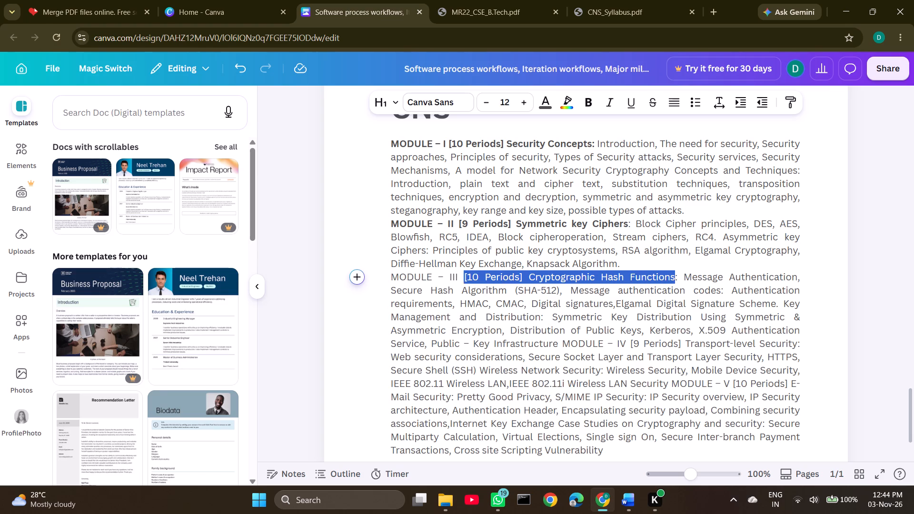
left_click_drag(453, 278, 377, 280)
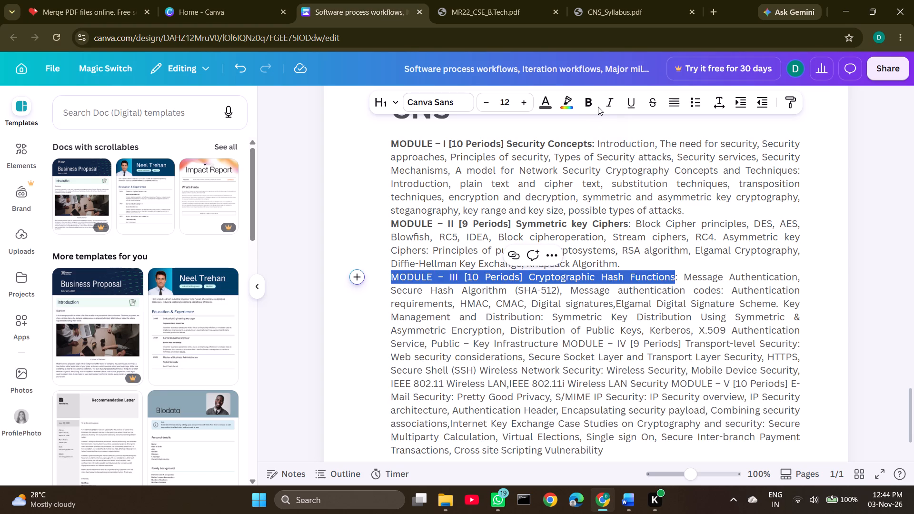
left_click(592, 105)
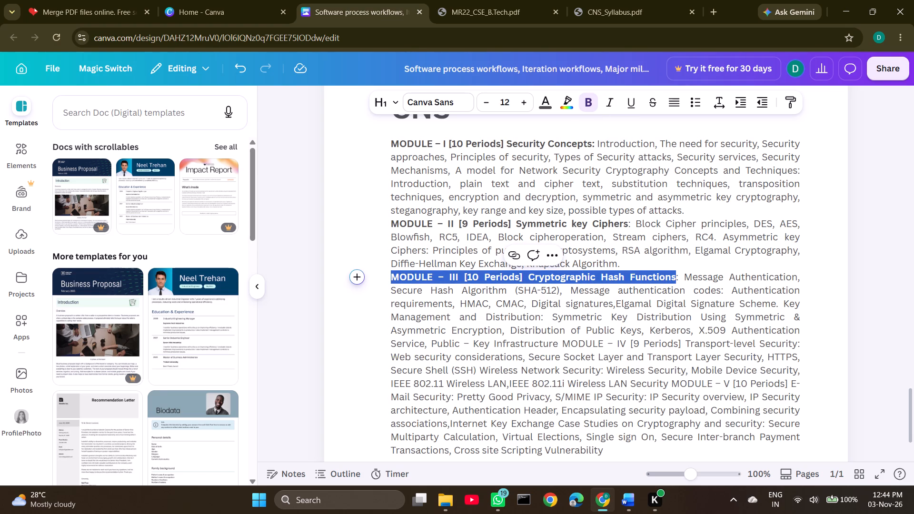
Start CNS MODULE – IV [9 Periods] on a new line and bold it along with its Transport-level Security subheading.
left_click(562, 345)
key("Return")
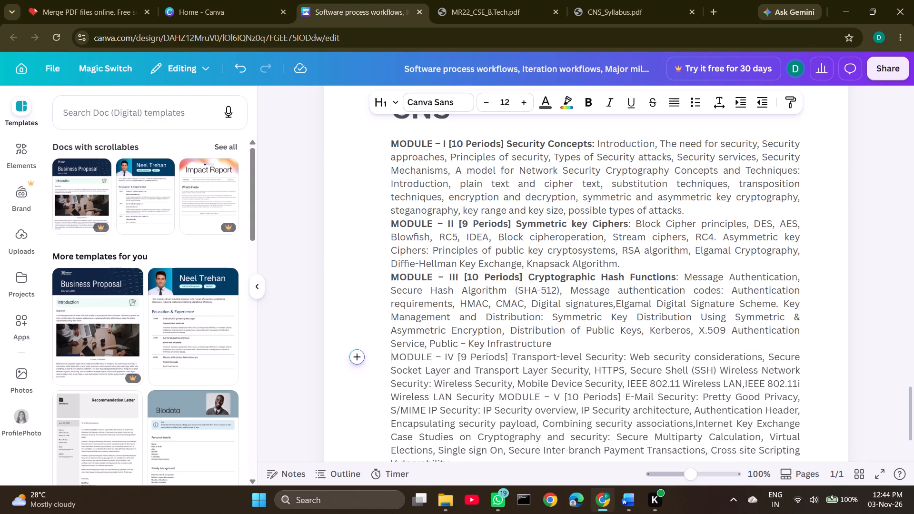
left_click_drag(621, 356, 387, 353)
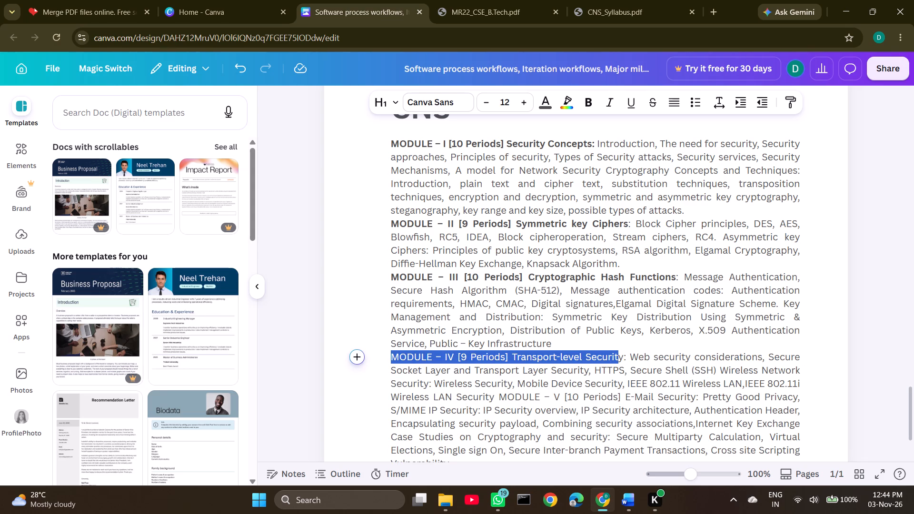
left_click_drag(387, 353, 392, 352)
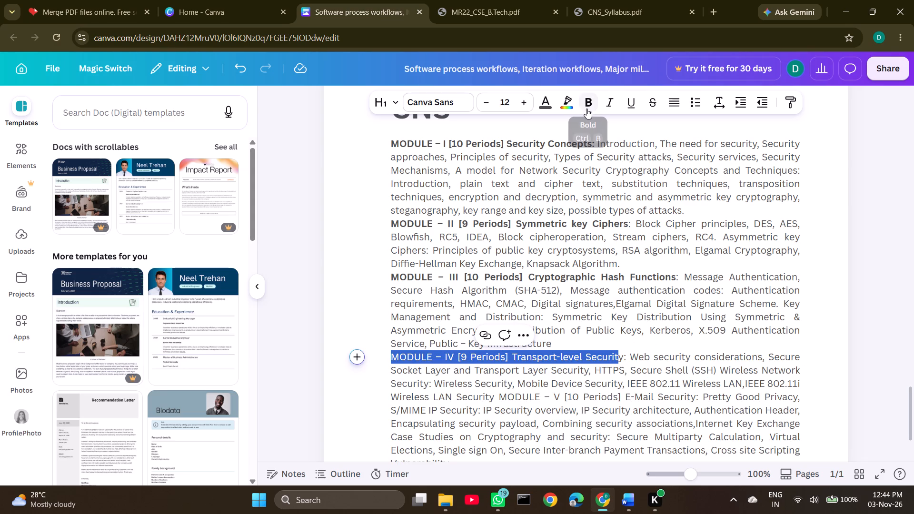
left_click(588, 103)
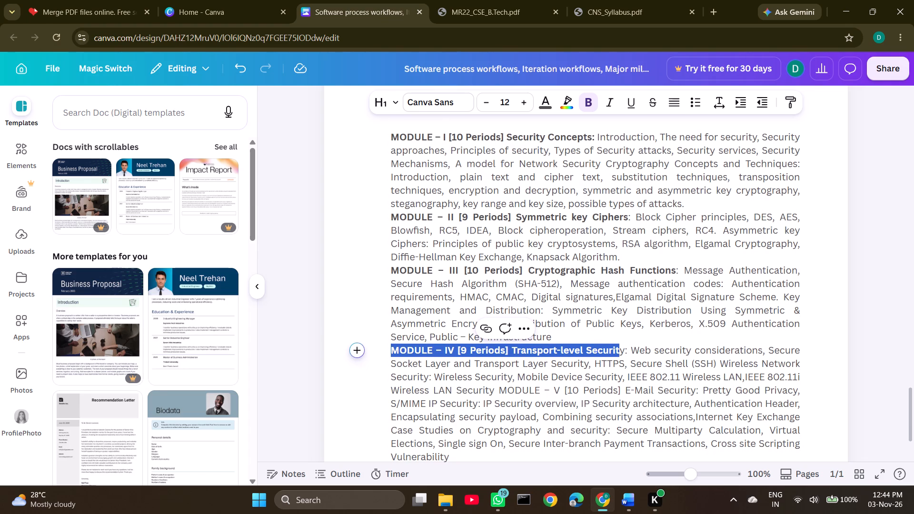
Start CNS MODULE – V [10 Periods] on a new line and bold it along with its E-Mail Security subheading.
left_click(498, 391)
key("Return")
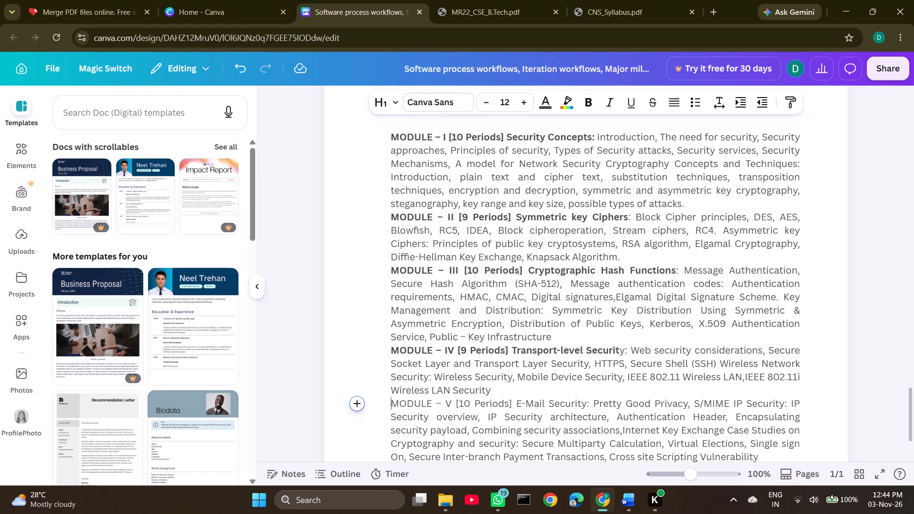
left_click_drag(586, 405, 370, 404)
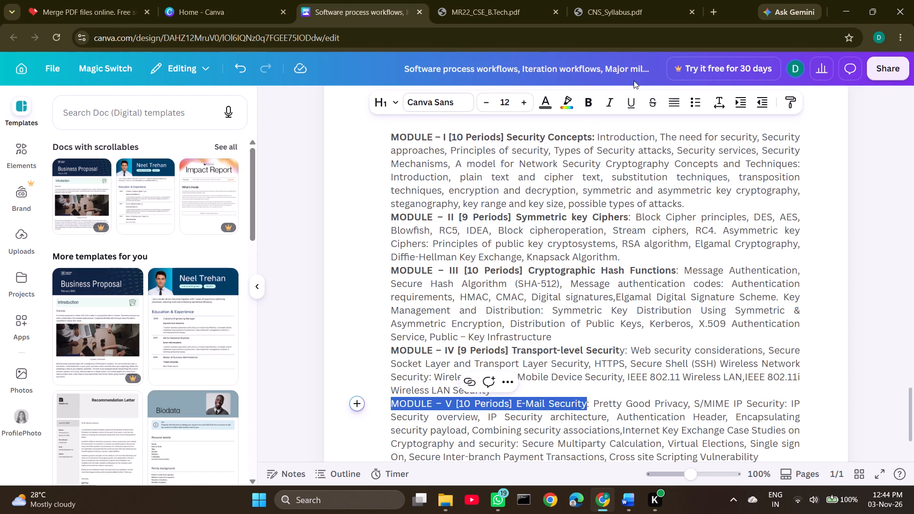
left_click(593, 99)
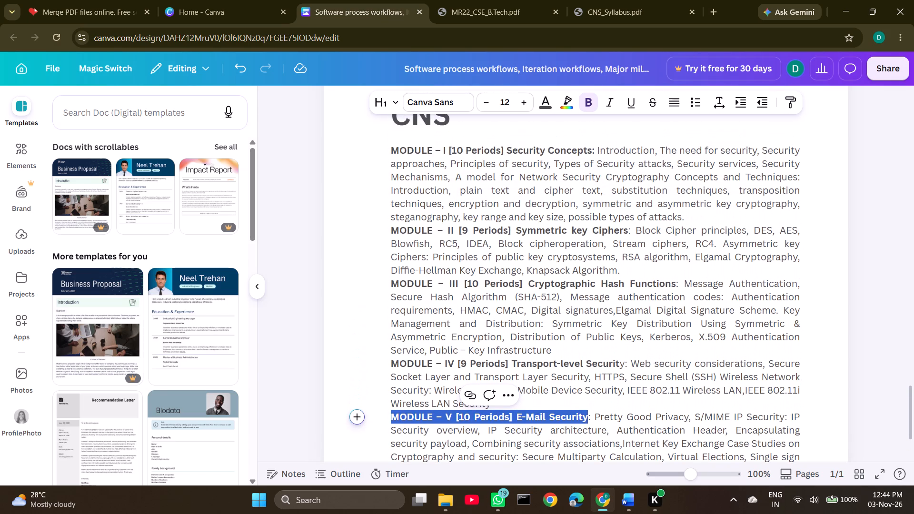
Clear the text selection in the CNS syllabus PDF and close the MR22_CSE_B.Tech PDF.
scroll(596, 248, "up", 1)
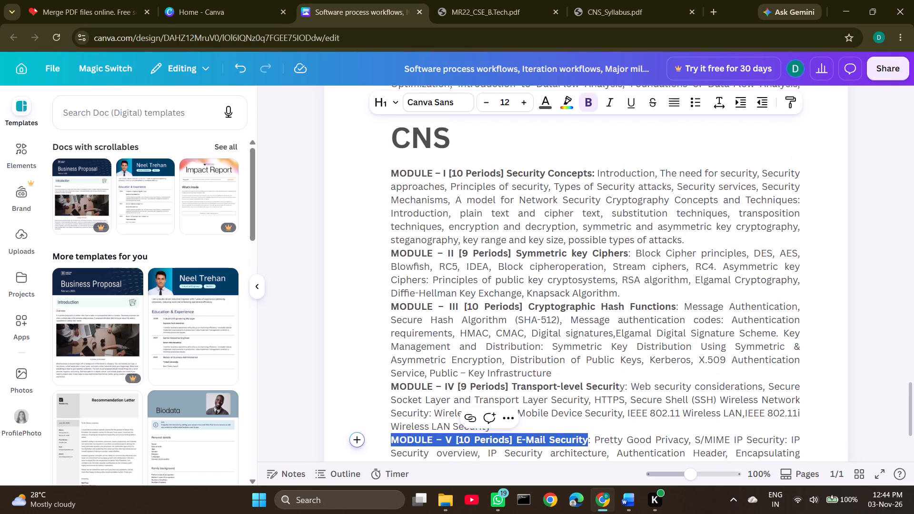
left_click(597, 9)
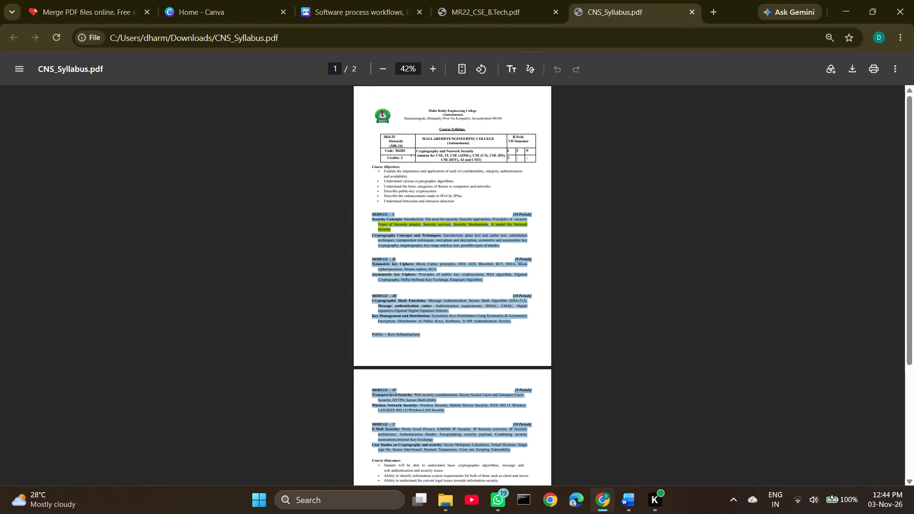
left_click(498, 168)
left_click(499, 10)
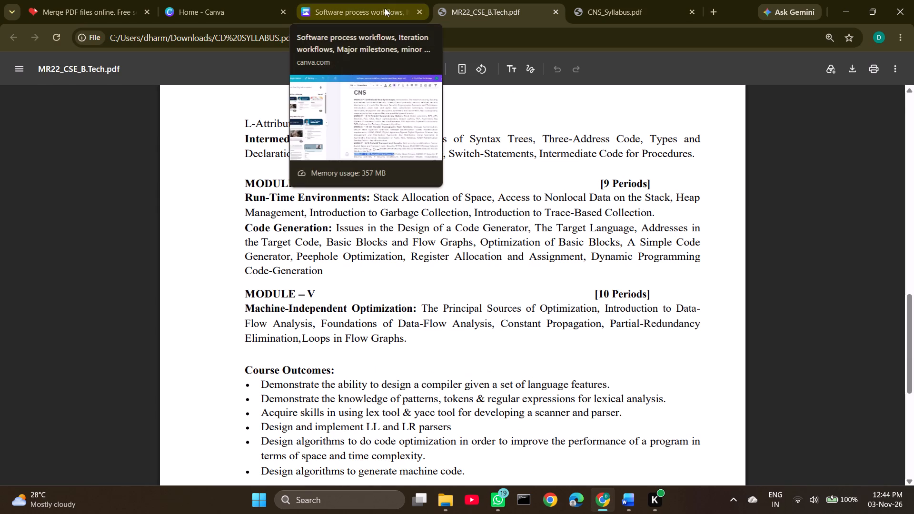
left_click(551, 11)
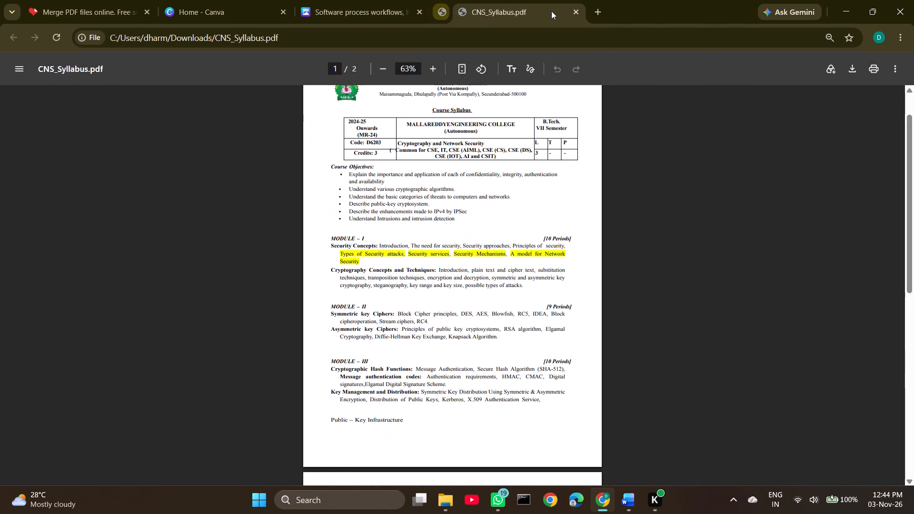
Following the CNS syllabus PDF, start Cryptography Concepts and Techniques on a new line within MODULE – I and bold that subheading.
left_click(385, 14)
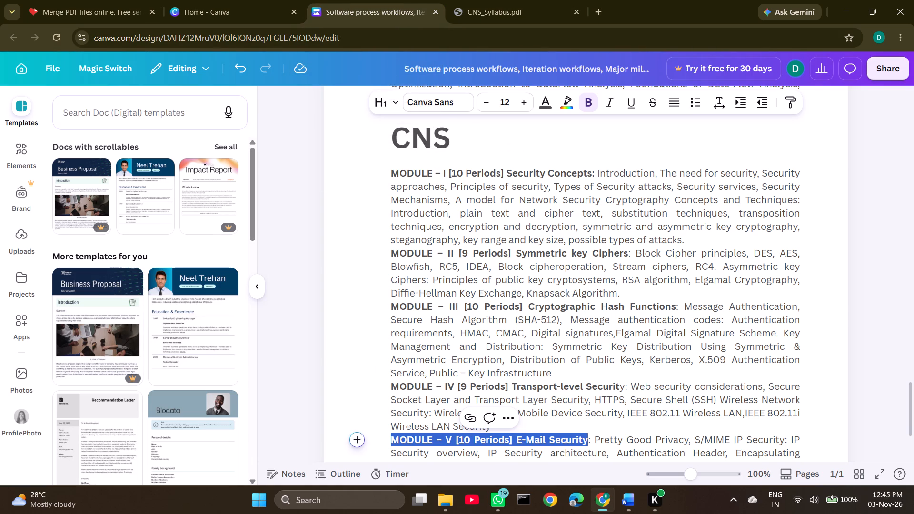
left_click(523, 10)
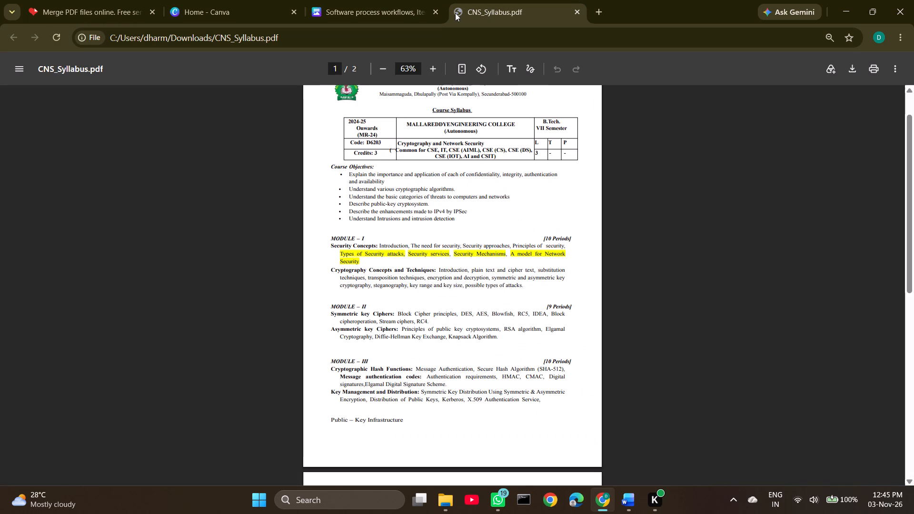
left_click(397, 12)
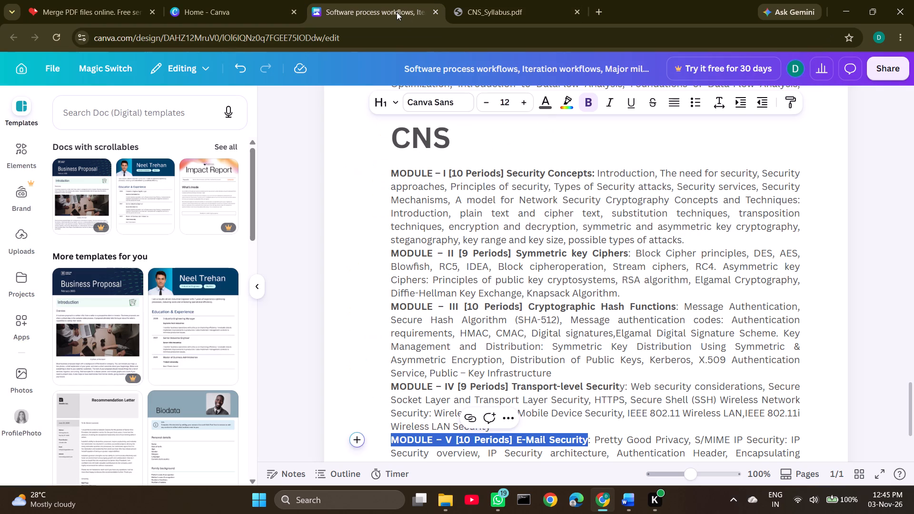
left_click(610, 201)
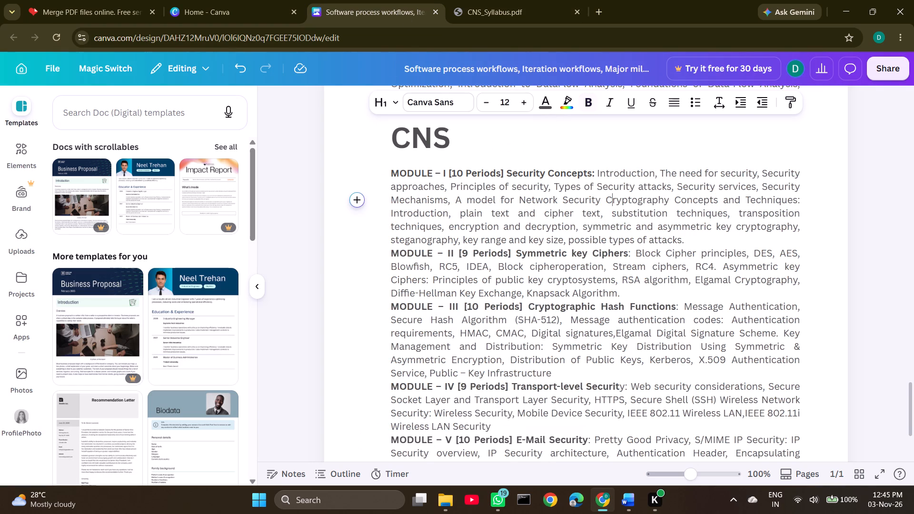
key("Left")
key("Return")
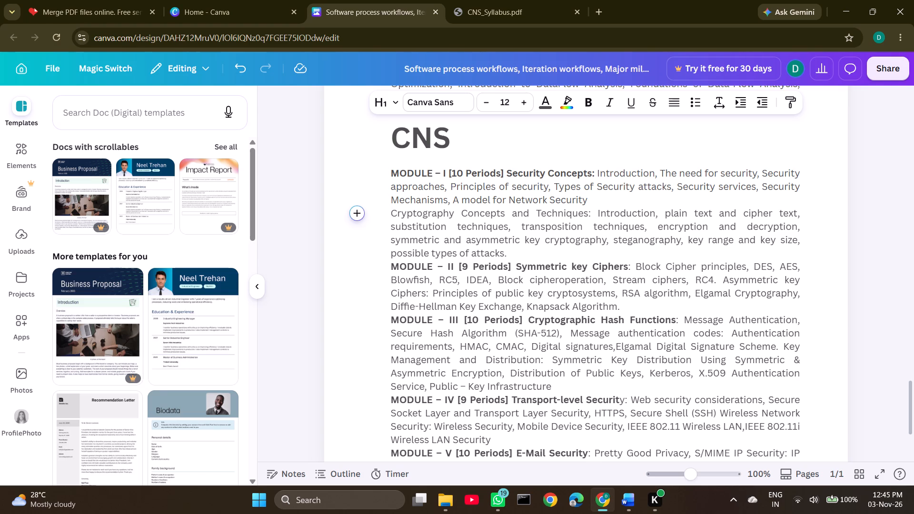
left_click_drag(594, 215, 376, 209)
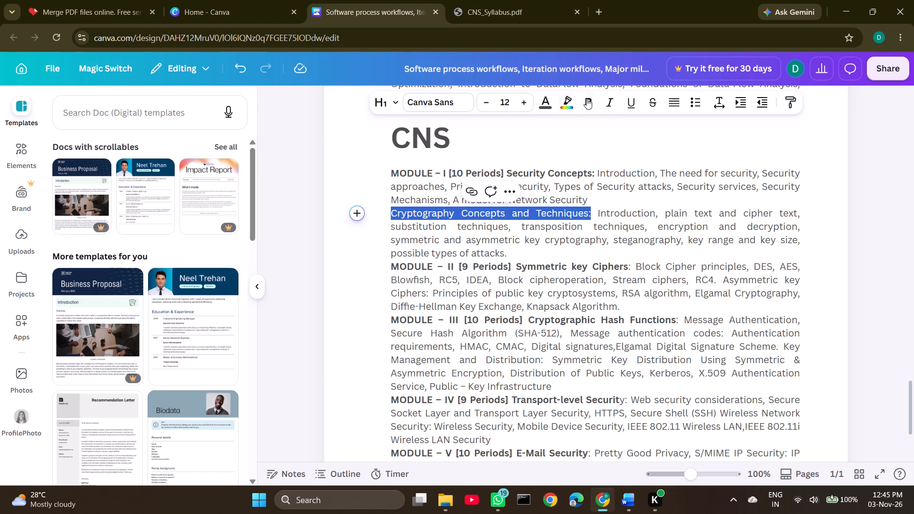
left_click(596, 101)
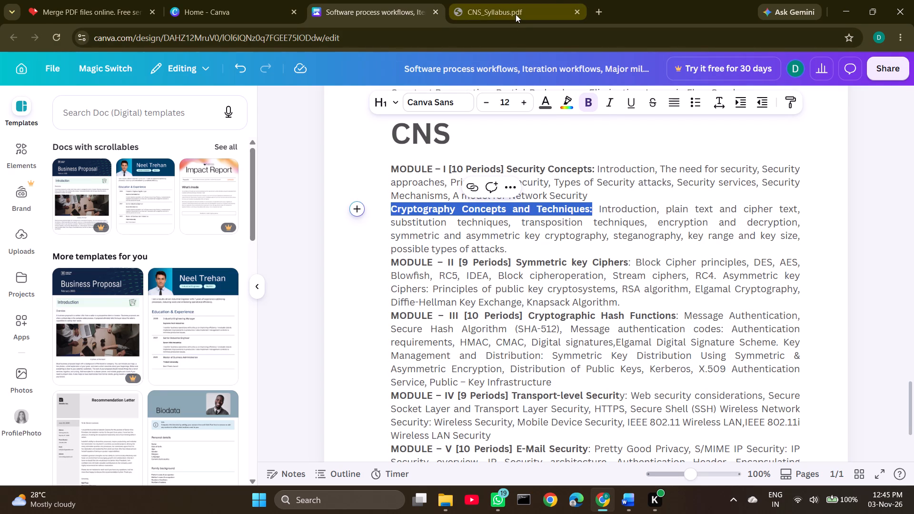
Check MODULE – II in the CNS syllabus PDF, start Asymmetric key Ciphers on a new line in the Canva document and bold it.
left_click(516, 14)
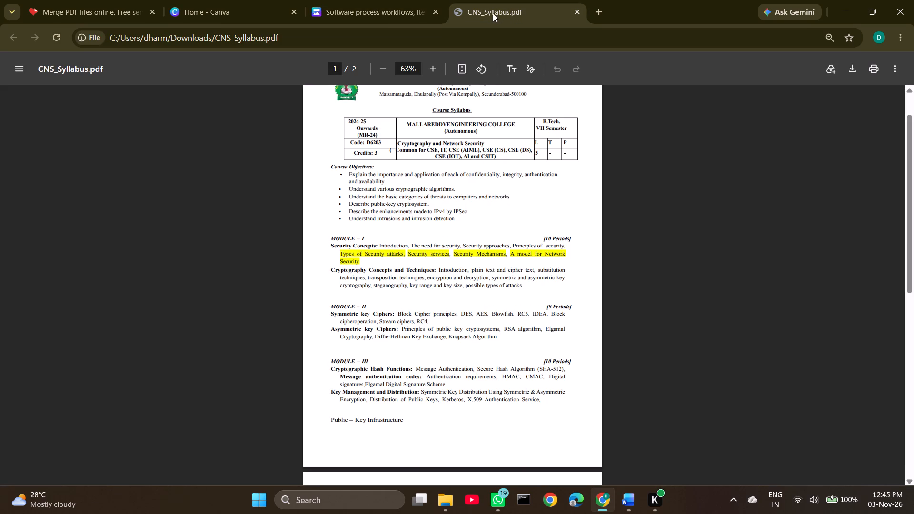
left_click(417, 10)
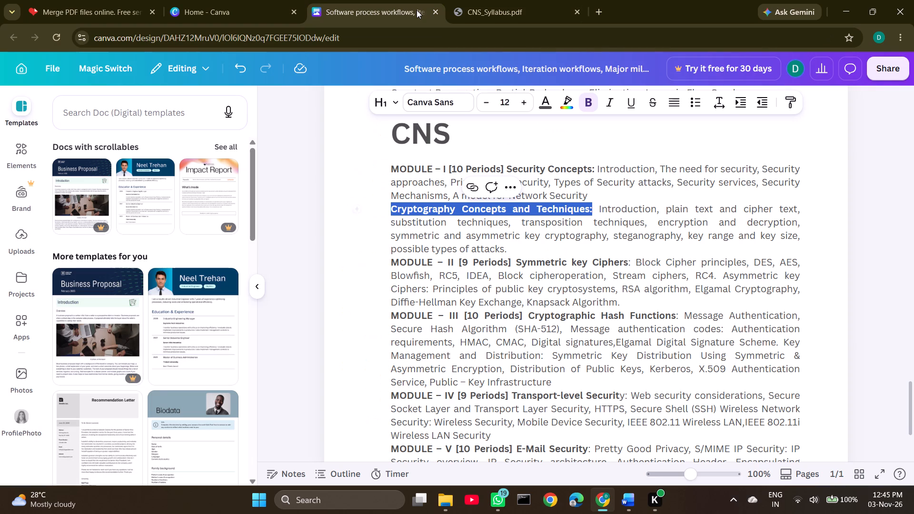
scroll(556, 302, "down", 1)
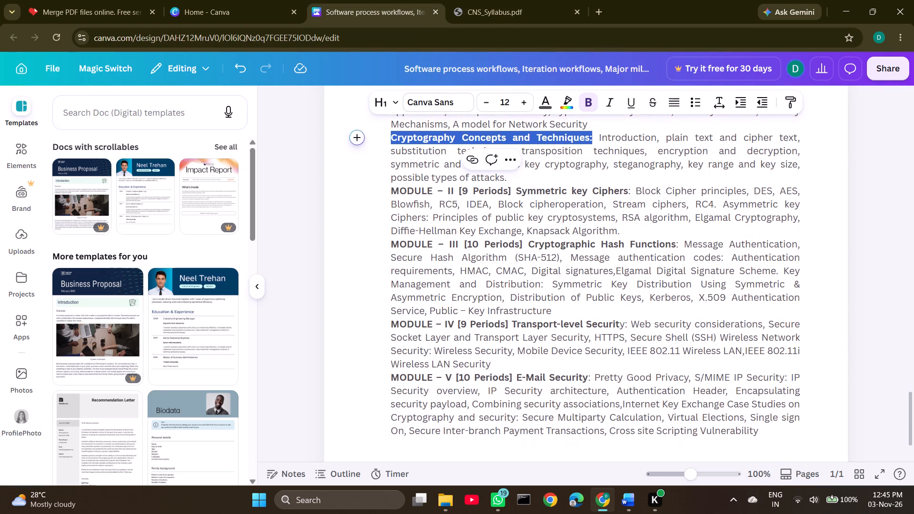
scroll(556, 302, "down", 1)
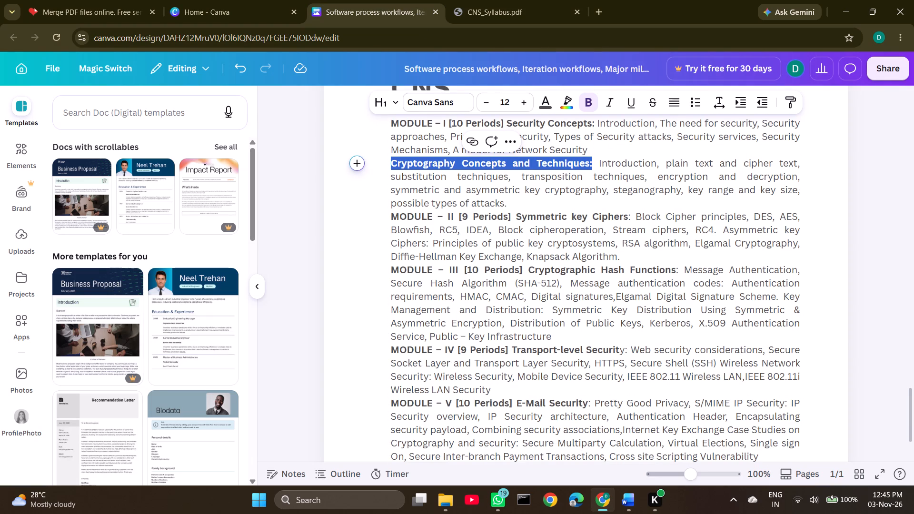
left_click(722, 230)
key("Return")
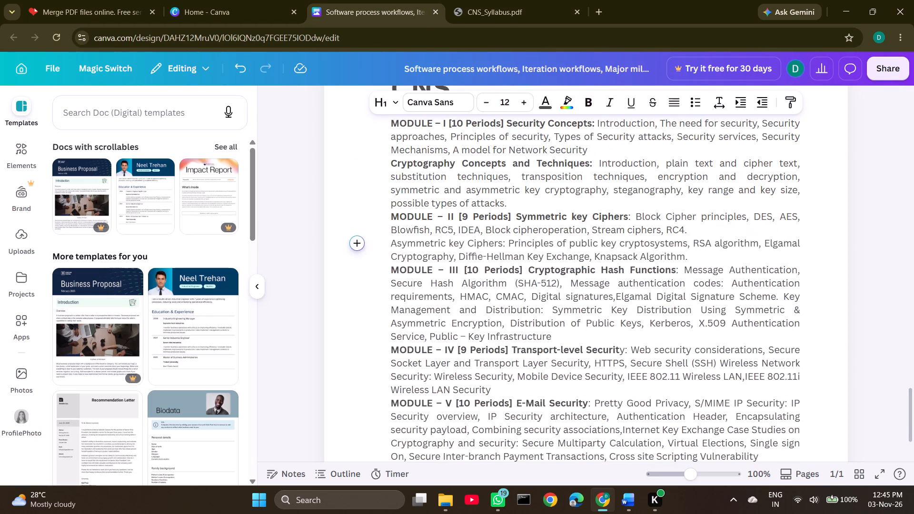
left_click(498, 241)
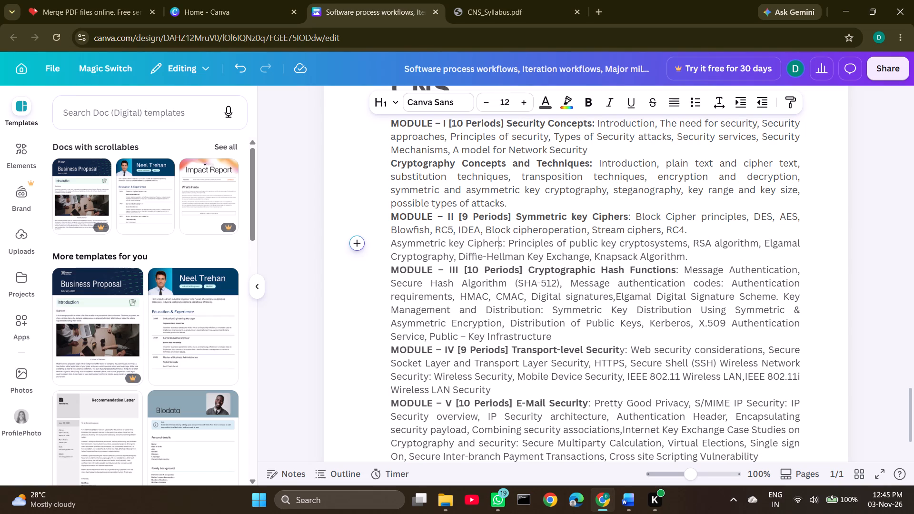
left_click_drag(498, 241, 403, 244)
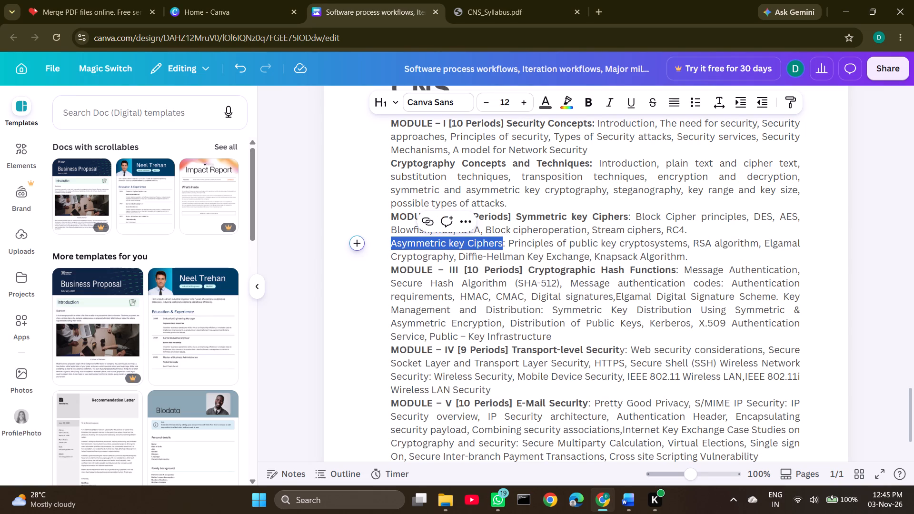
left_click(586, 107)
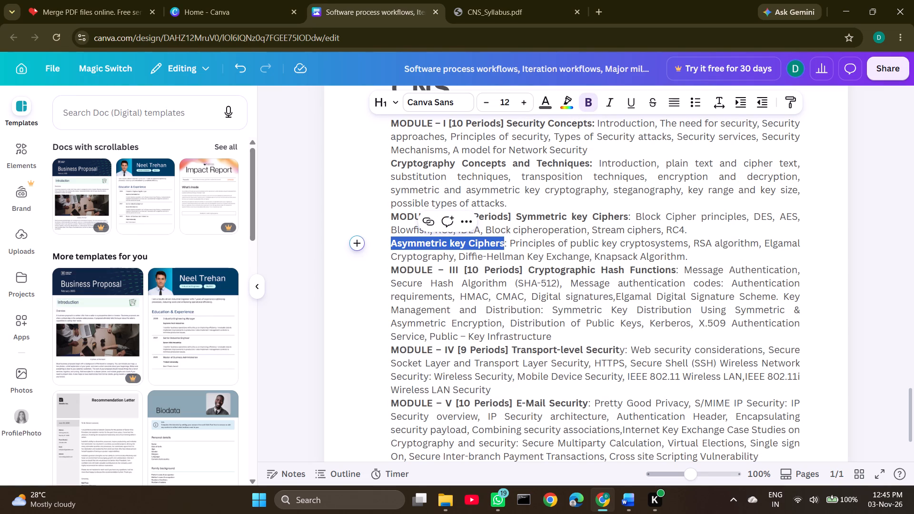
left_click(485, 0)
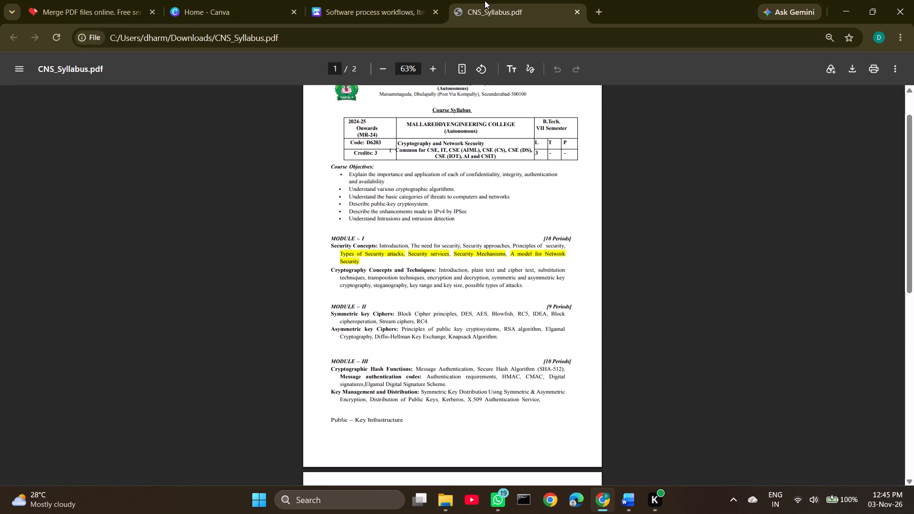
left_click(352, 13)
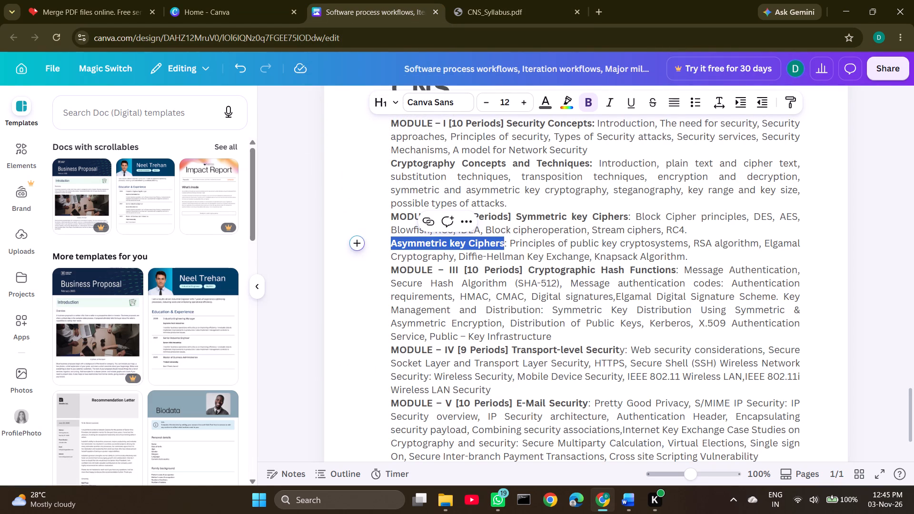
left_click(569, 287)
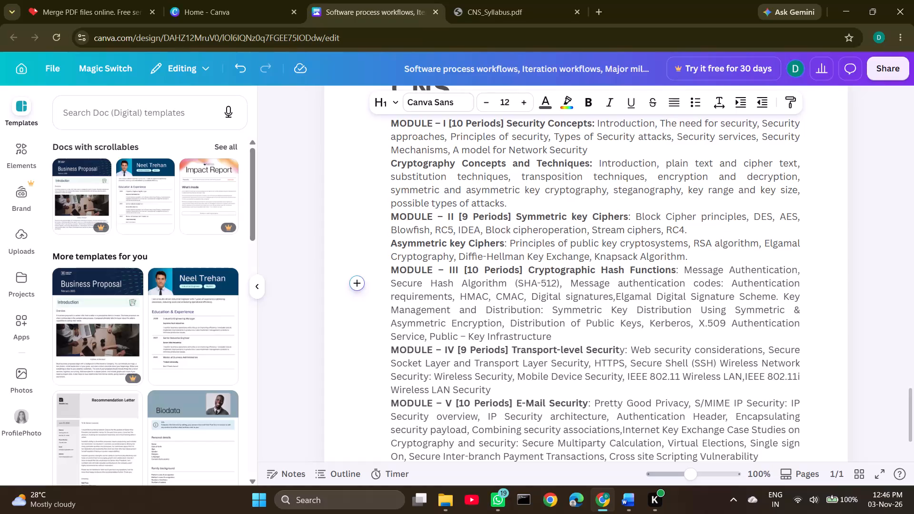
key("Return")
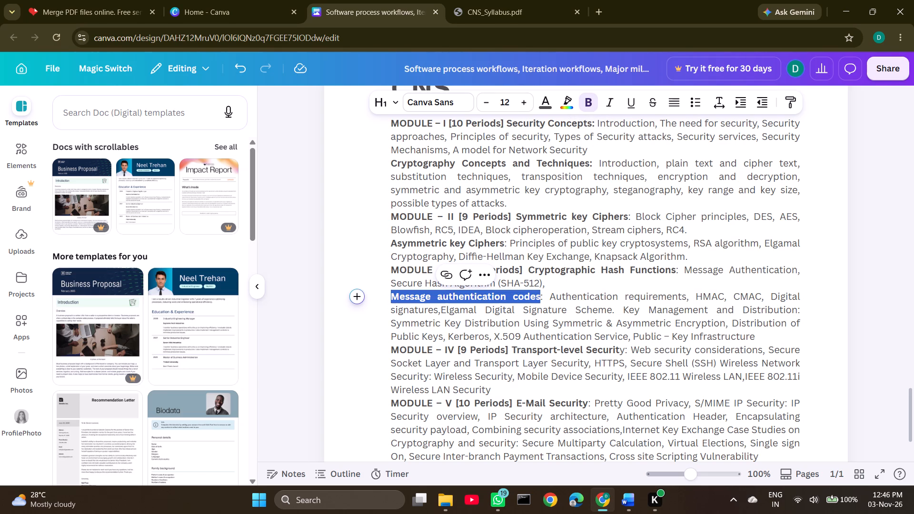
Check MODULE – III in the CNS syllabus PDF, start Key Management and Distribution on a new line in the Canva document and bold it.
left_click(513, 3)
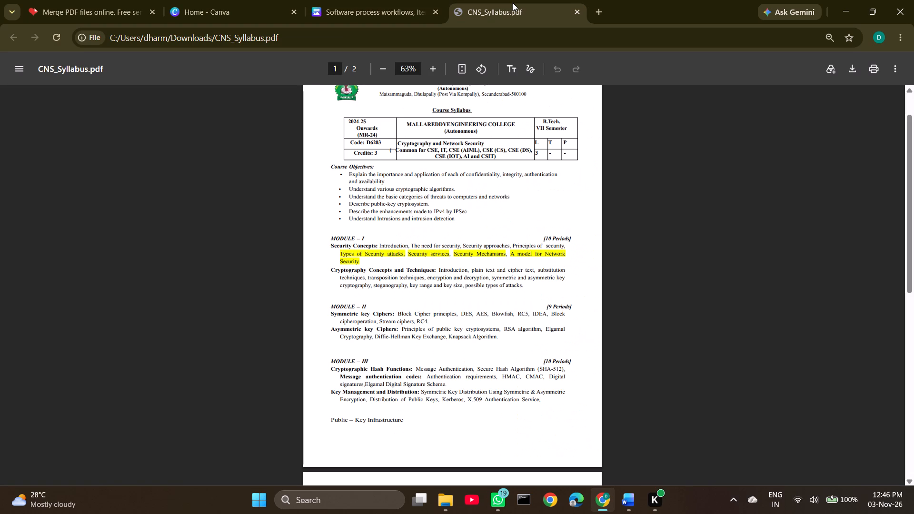
left_click(367, 11)
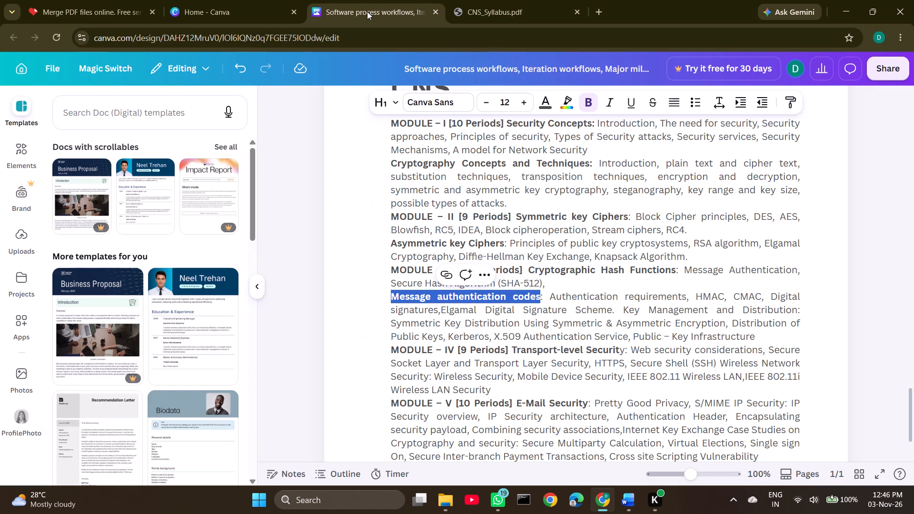
left_click(620, 308)
key("Return")
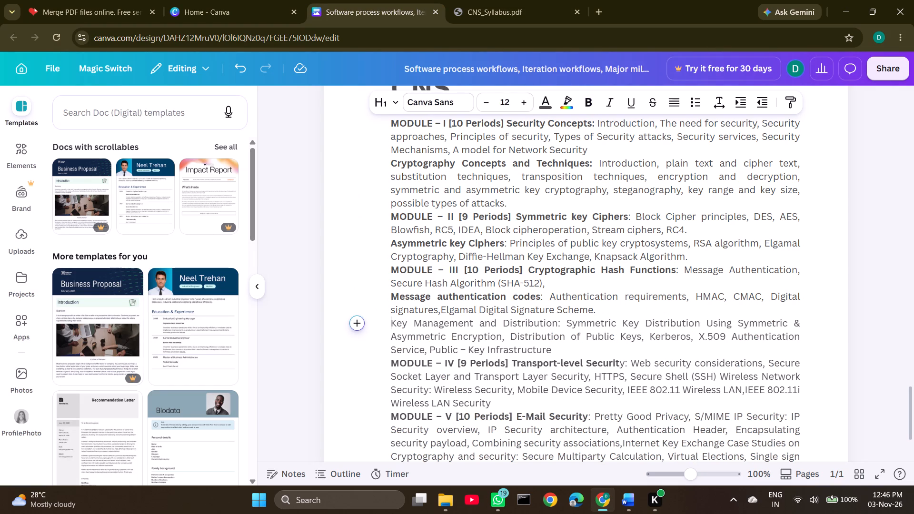
left_click_drag(556, 324, 389, 327)
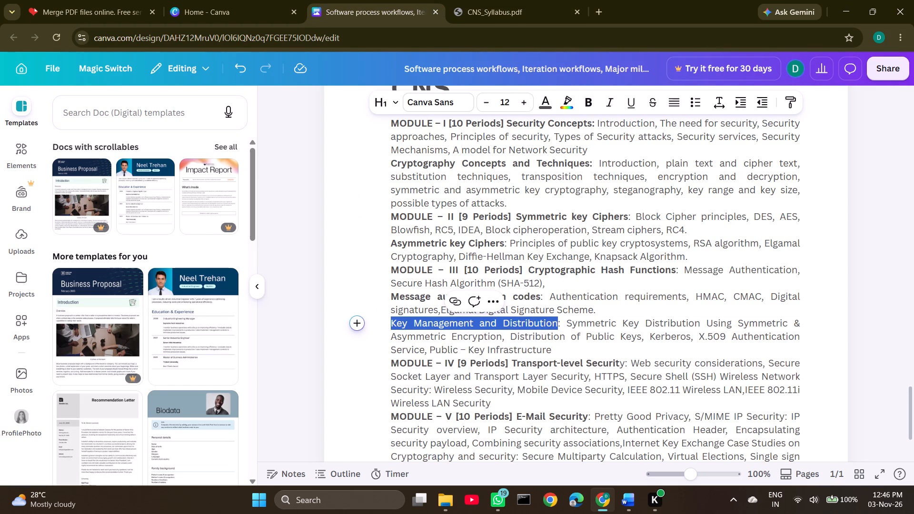
left_click(588, 105)
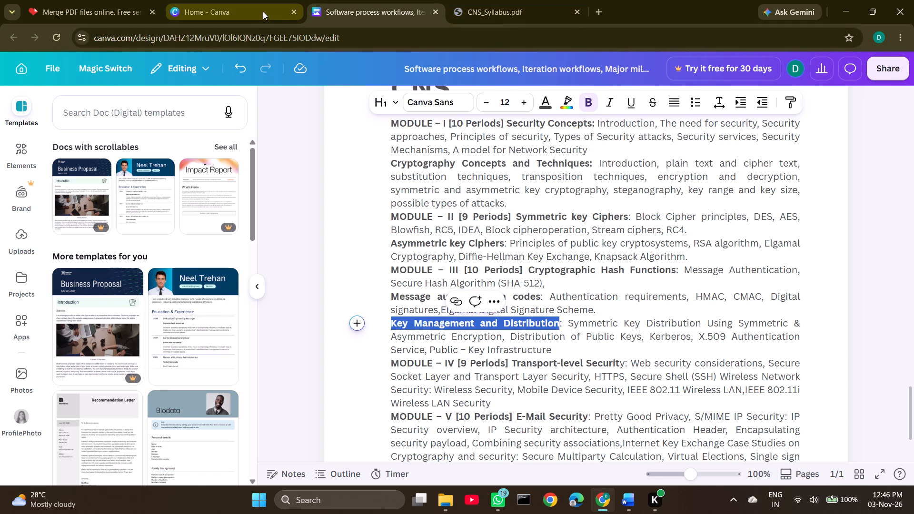
Check MODULE – IV in the CNS syllabus PDF, start Wireless Network Security on a new line in the Canva document and bold it.
left_click(523, 9)
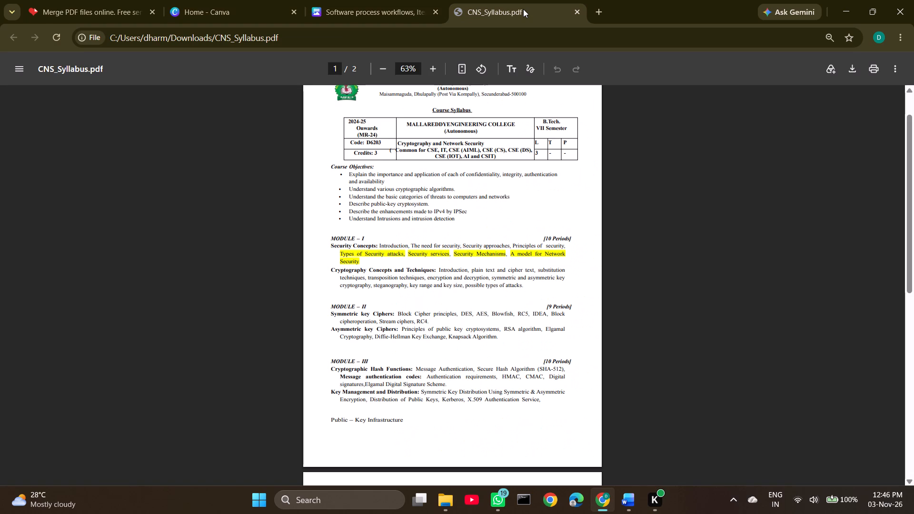
scroll(436, 269, "down", 3)
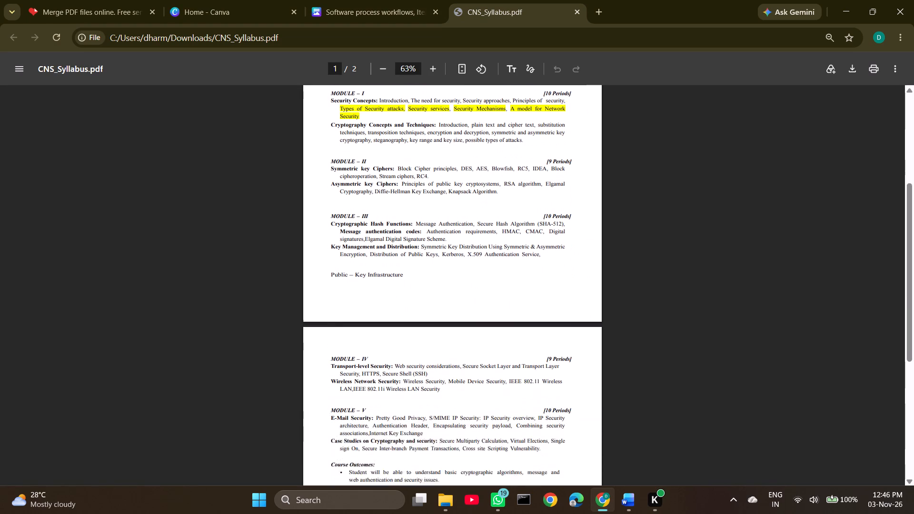
scroll(436, 269, "down", 2)
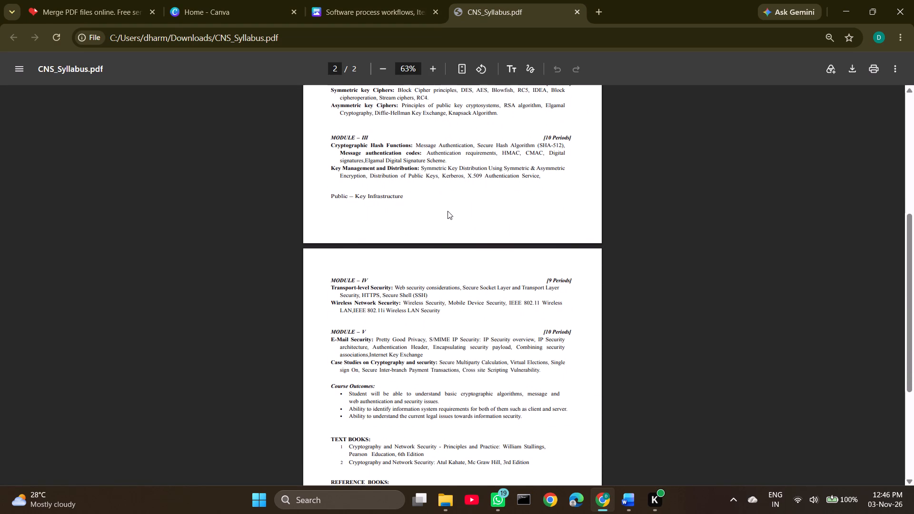
left_click(348, 17)
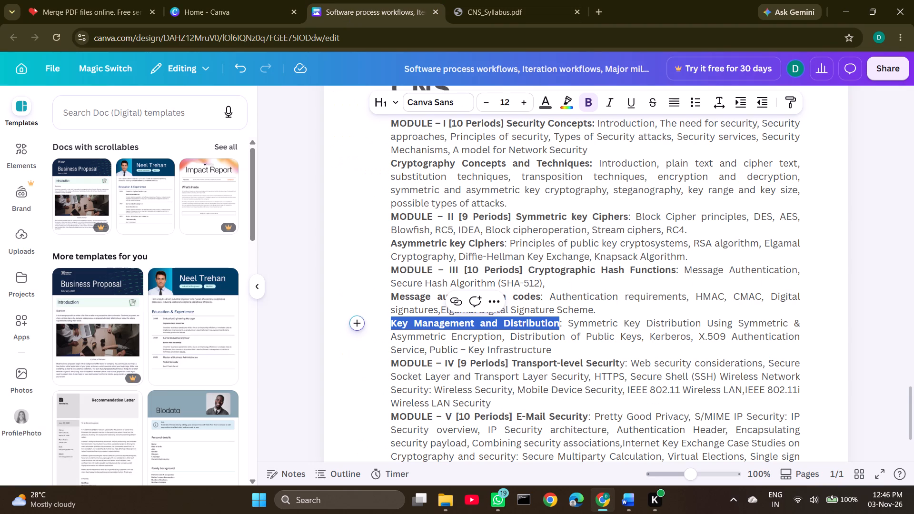
scroll(524, 410, "down", 1)
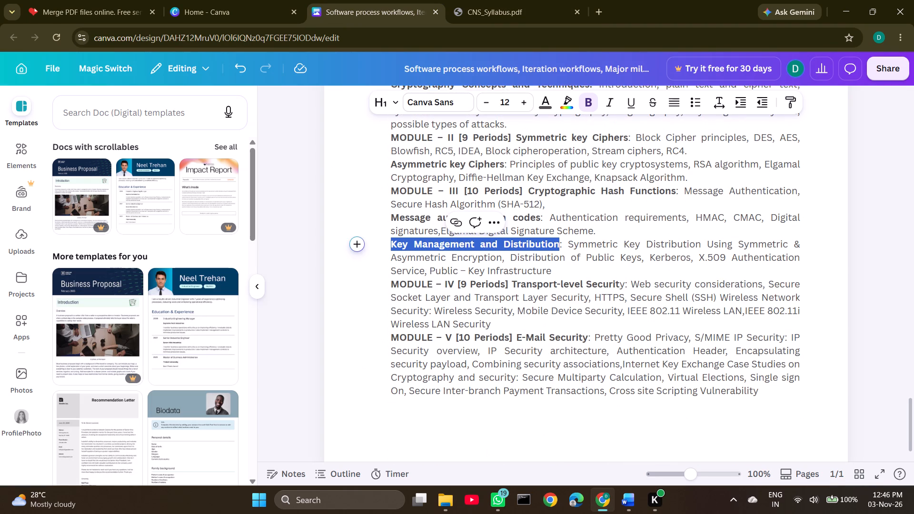
left_click(720, 300)
key("Return")
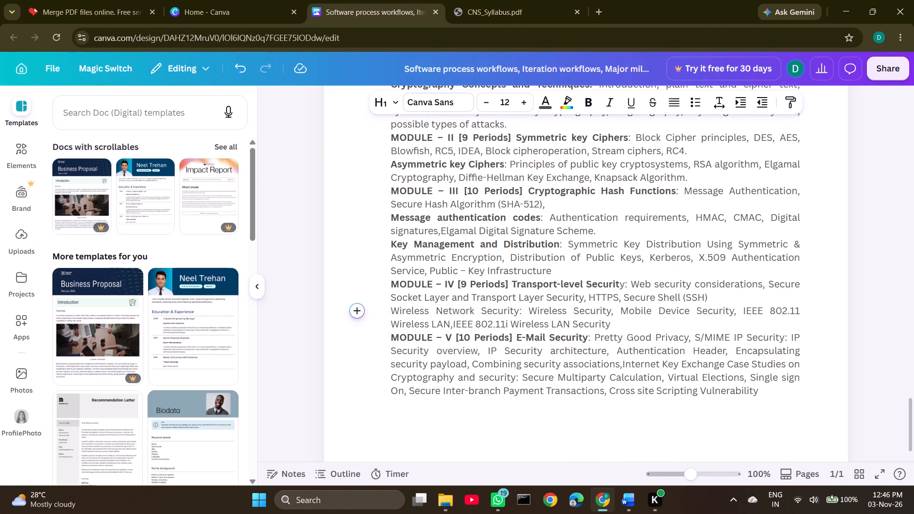
left_click(520, 312)
left_click_drag(520, 312, 410, 314)
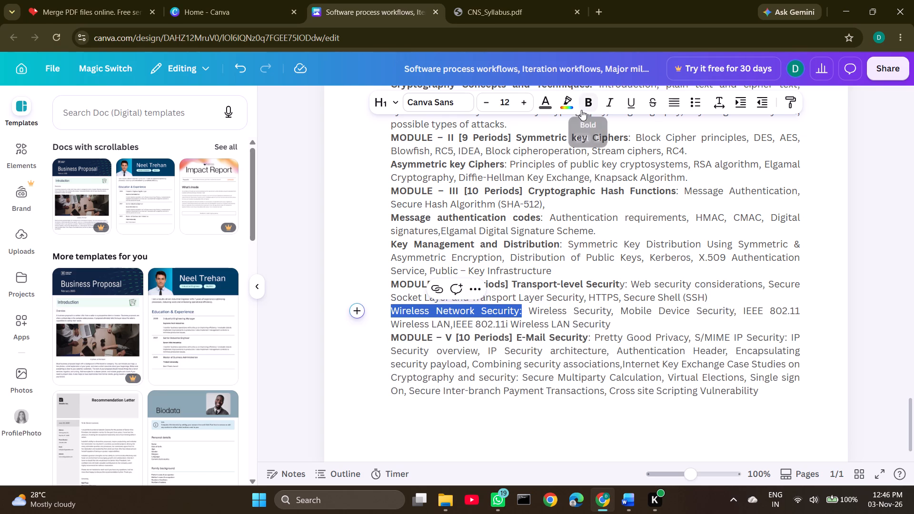
left_click(581, 110)
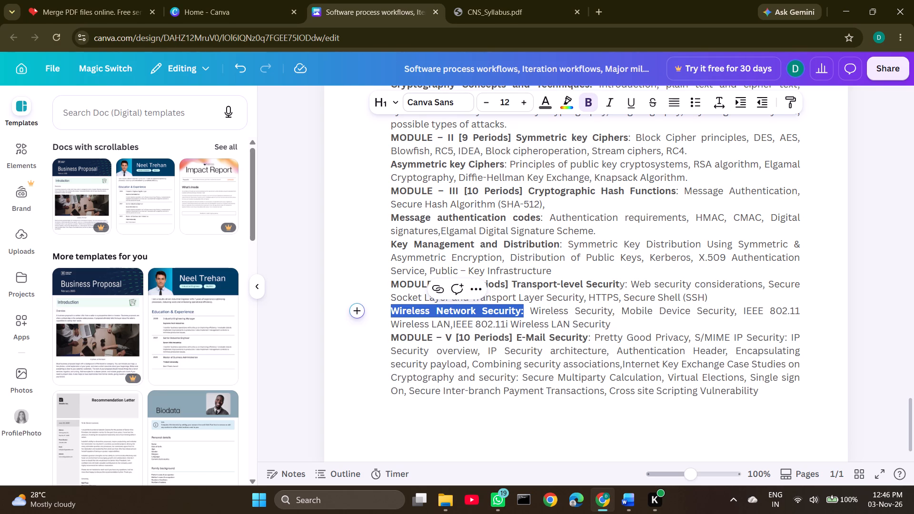
Start Case Studies on Cryptography and security on a new line within MODULE – V and bold that subheading.
left_click(723, 364)
key("Return")
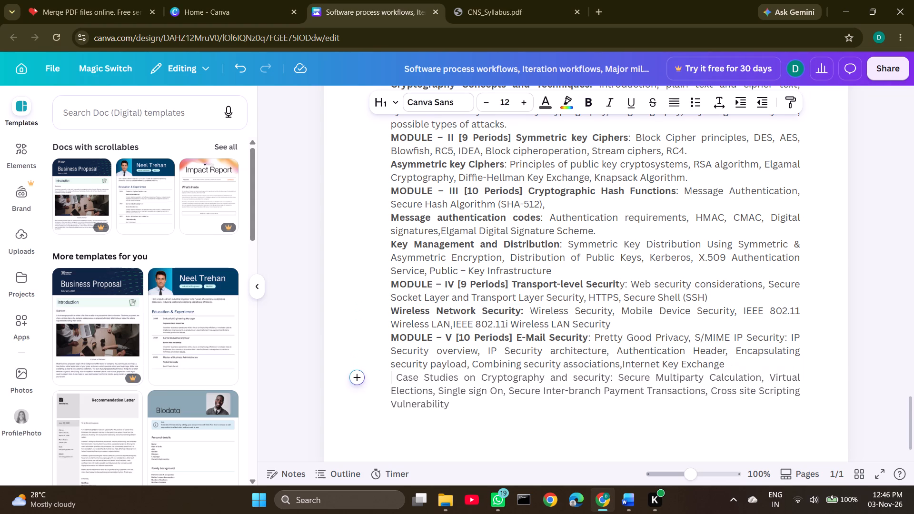
left_click(605, 376)
left_click_drag(611, 376, 398, 373)
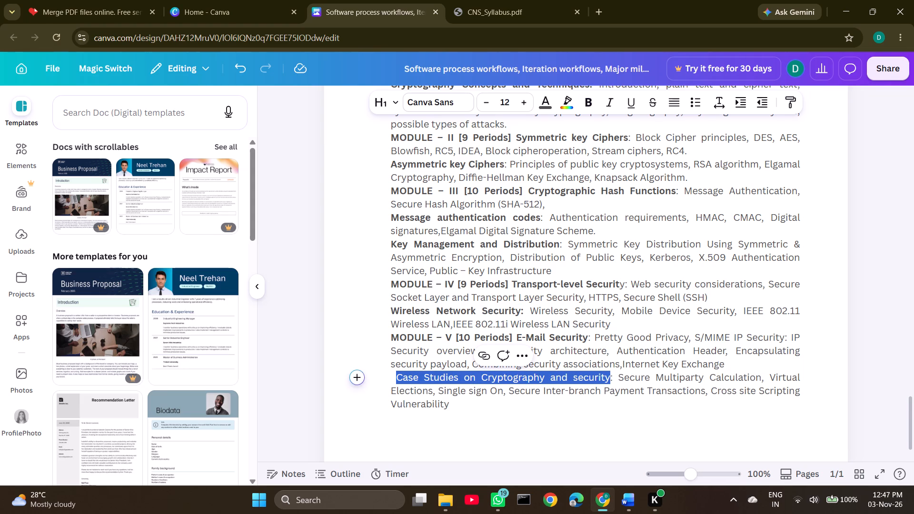
left_click(588, 102)
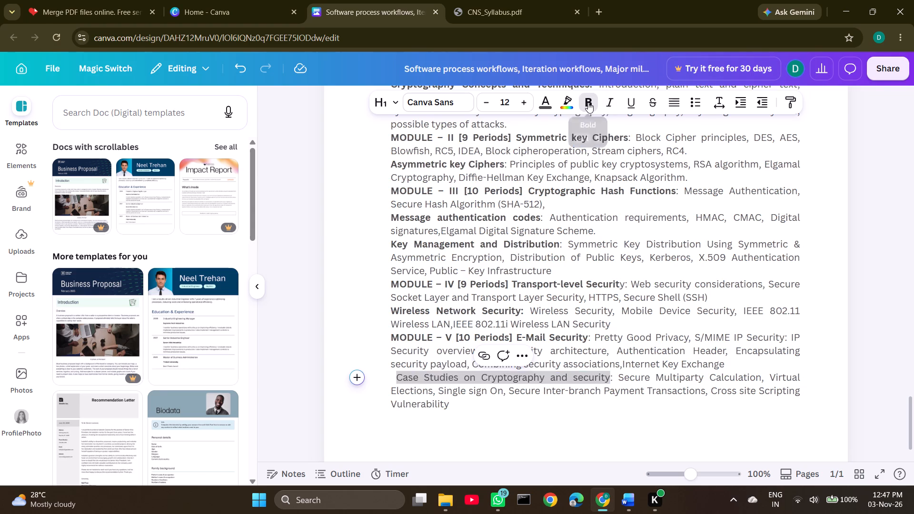
Compare the CNS section with the syllabus PDF and review the formatting of the whole Canva document from beginning to end.
scroll(589, 202, "down", 2)
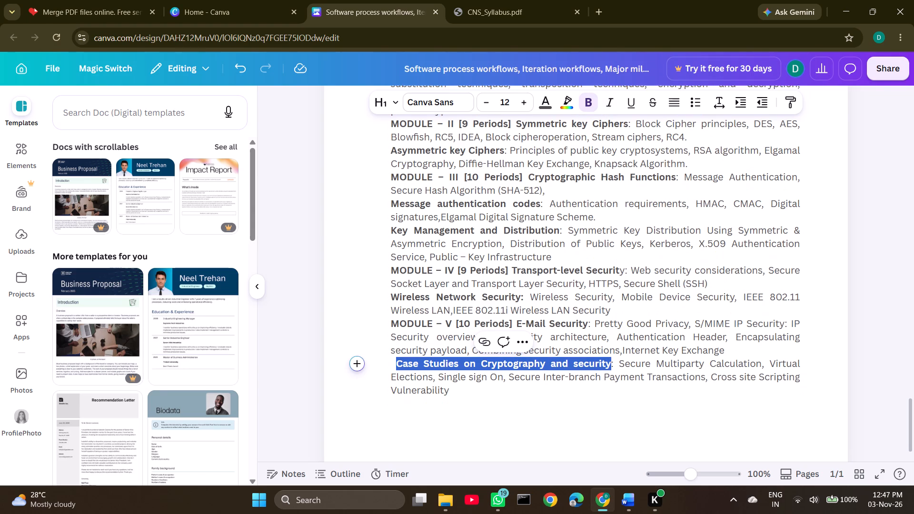
left_click(510, 14)
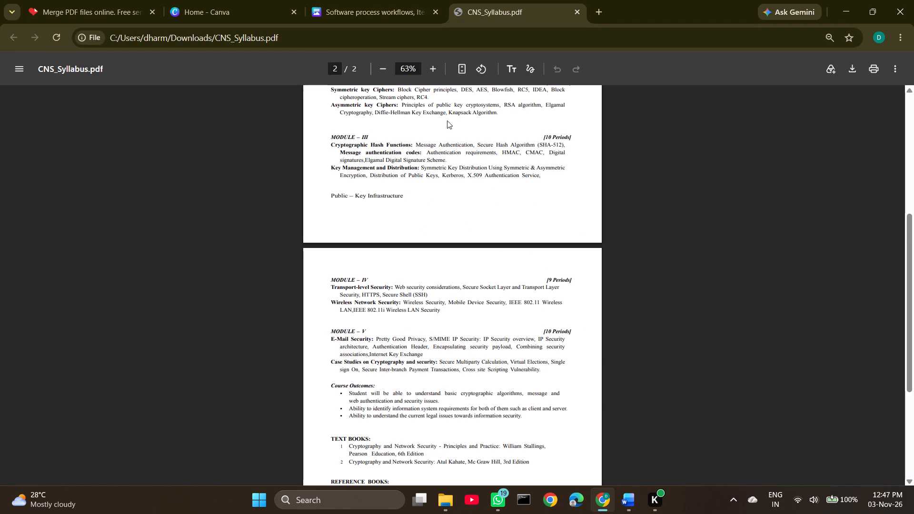
left_click(380, 0)
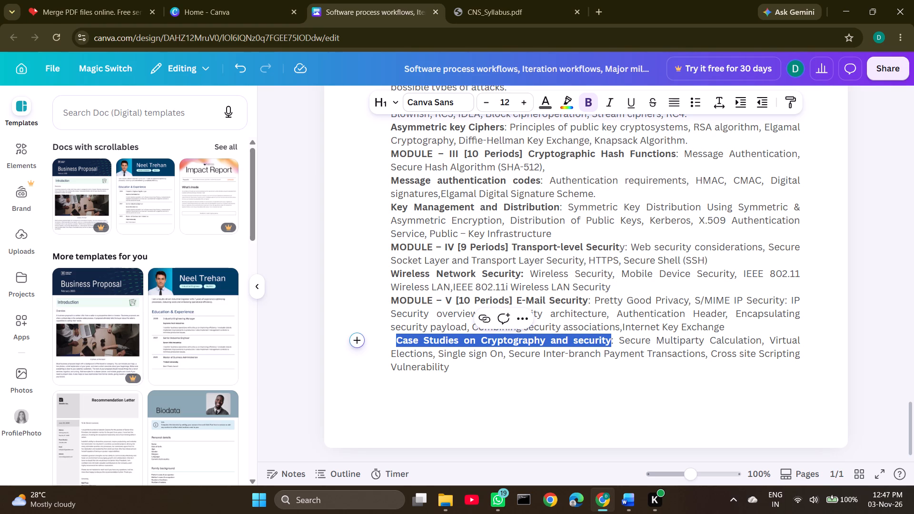
scroll(594, 203, "up", 4)
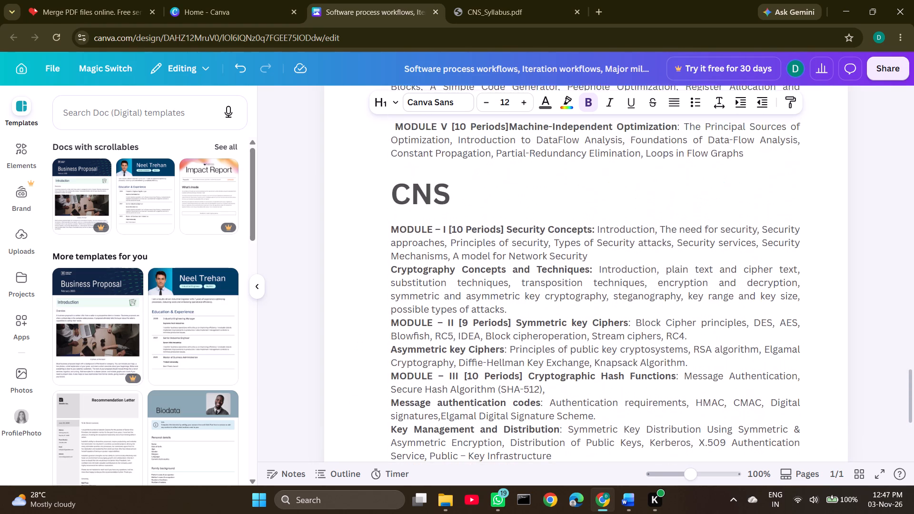
scroll(594, 203, "up", 14)
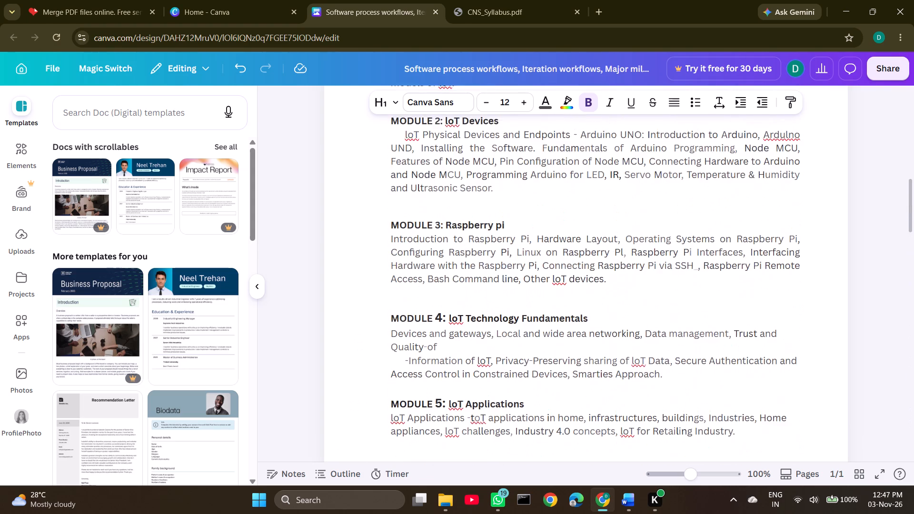
scroll(594, 203, "up", 11)
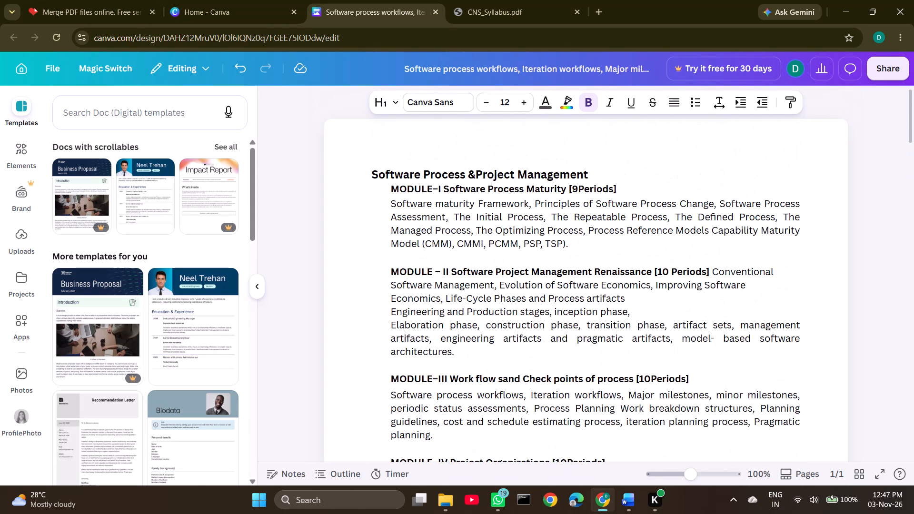
scroll(594, 203, "down", 2)
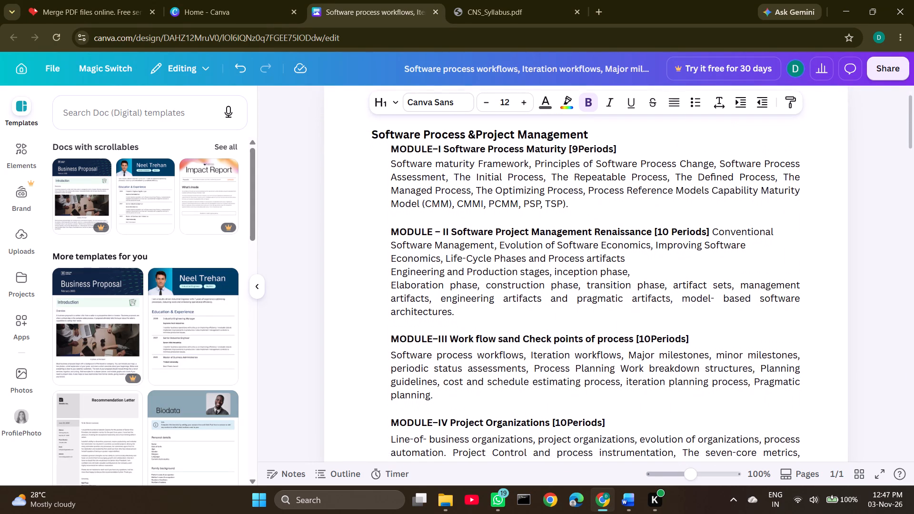
scroll(594, 203, "down", 10)
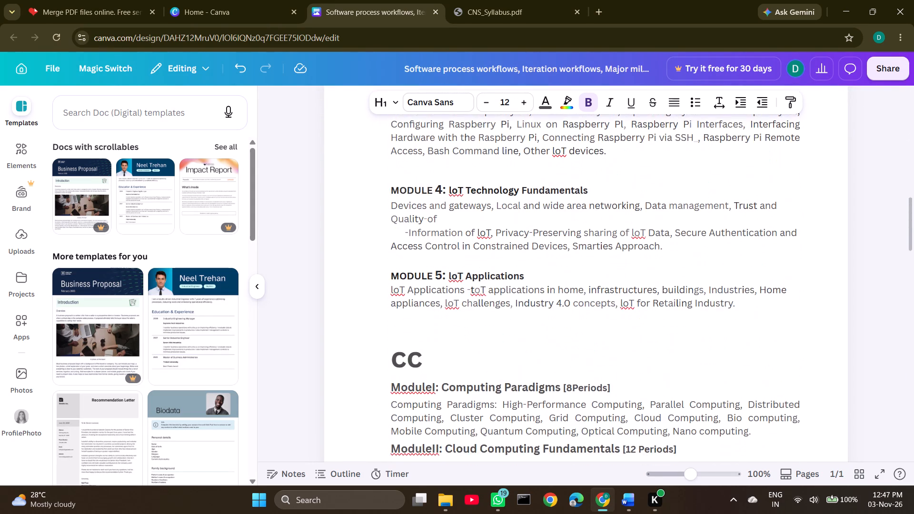
scroll(594, 203, "down", 14)
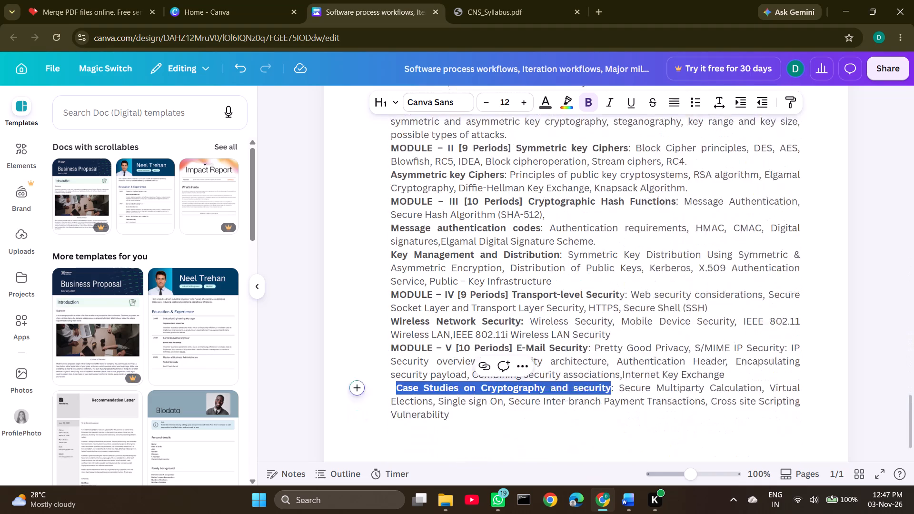
scroll(594, 203, "down", 2)
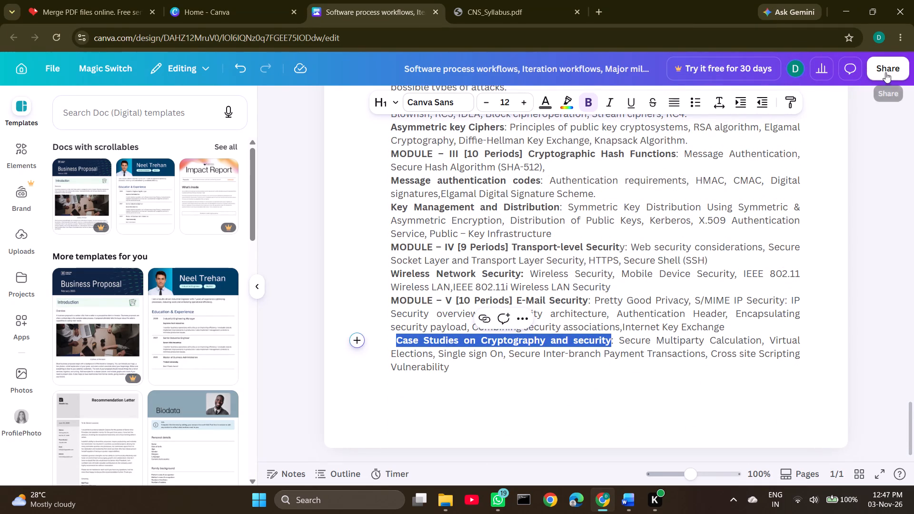
Download the compiled syllabus document from Canva as a PDF using the Digital preset.
left_click(895, 70)
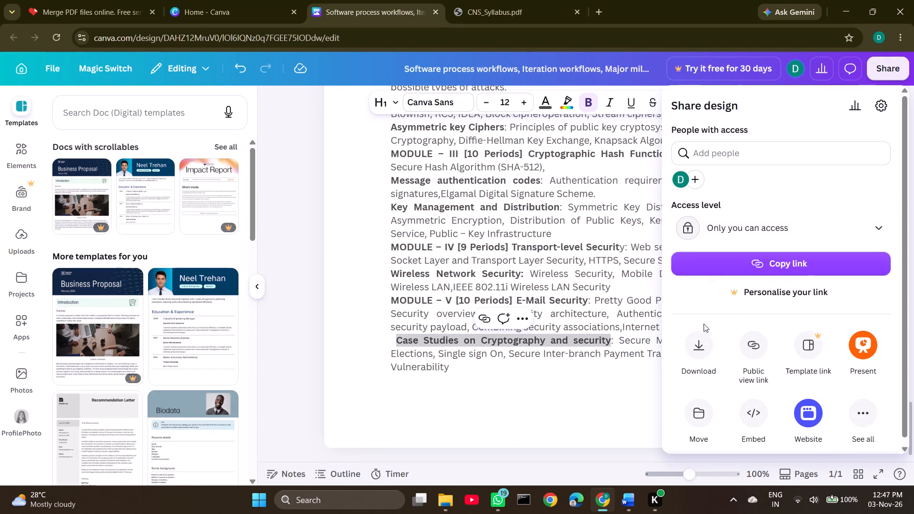
left_click(702, 354)
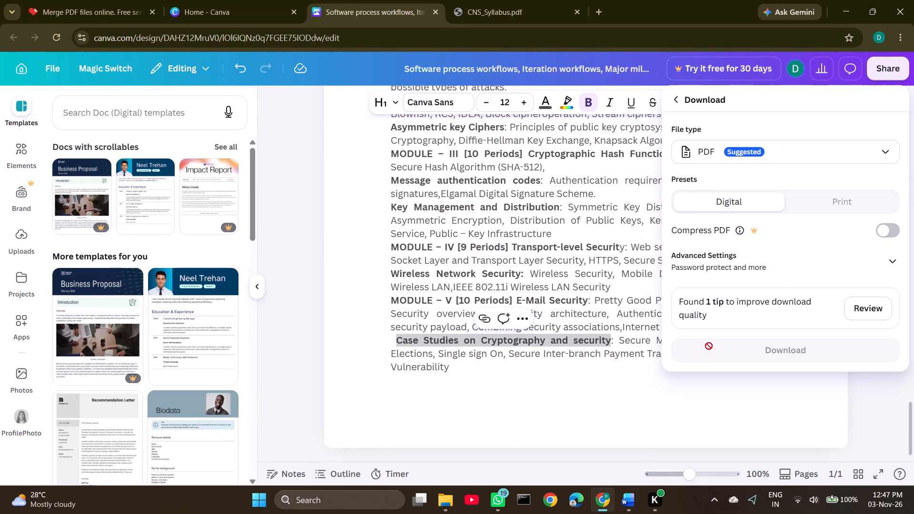
left_click(756, 350)
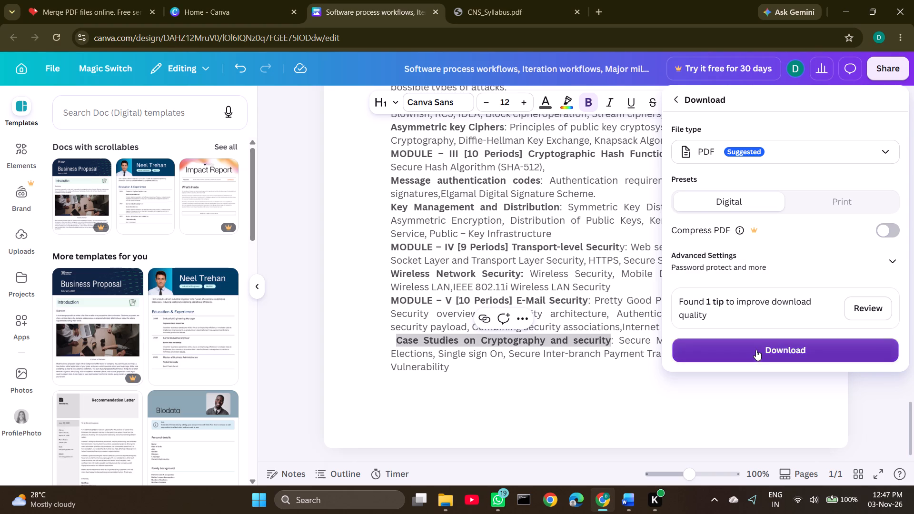